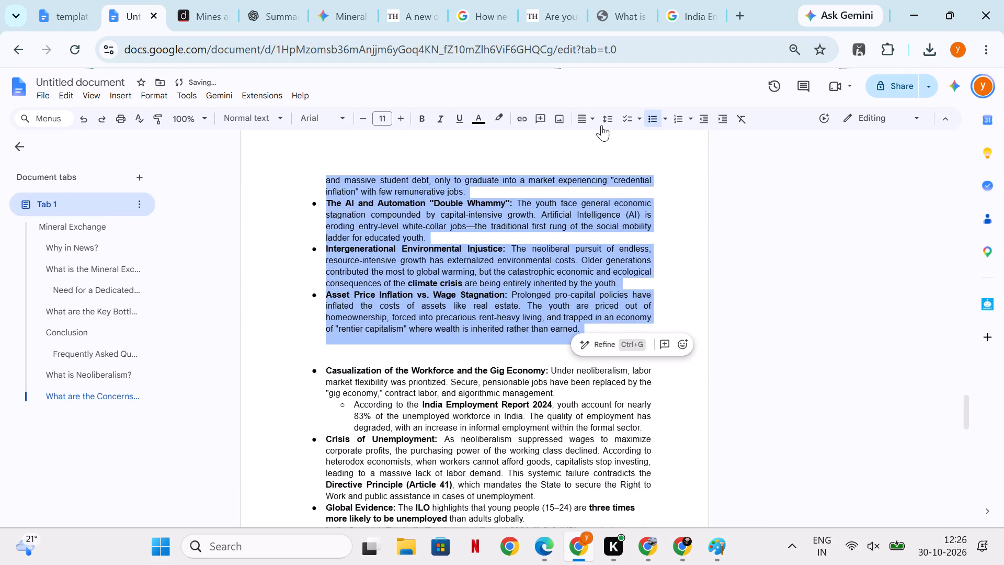
left_click(599, 116)
left_click(607, 141)
scroll(554, 191, "up", 3)
scroll(518, 298, "down", 1)
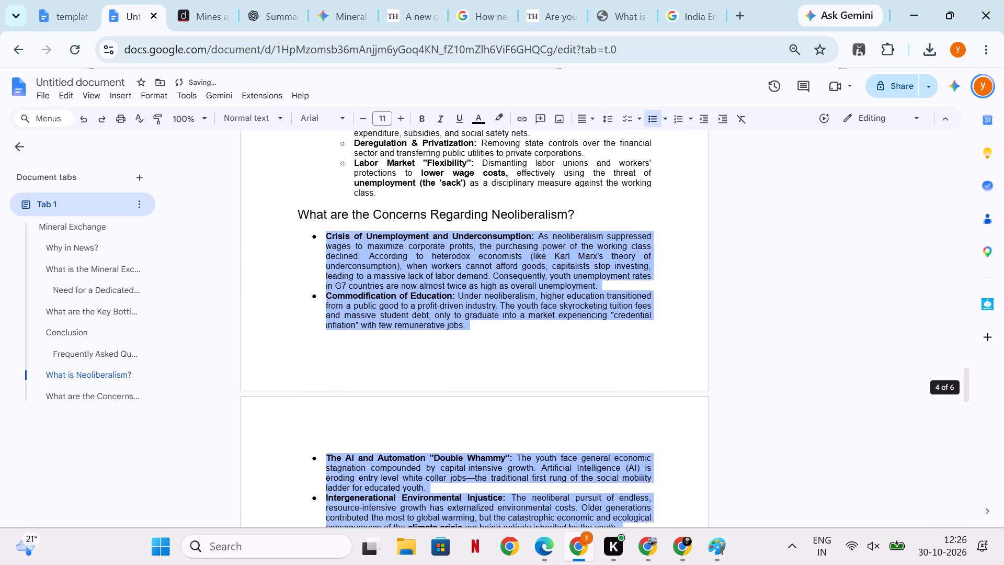
scroll(500, 266, "down", 1)
Bold "wages to maximize corporate profits" and "purchasing power" in the Crisis of Unemployment and Underconsumption bullet.
left_click(483, 236)
left_click(396, 247)
left_click(316, 243)
left_click_drag(316, 244, 319, 244)
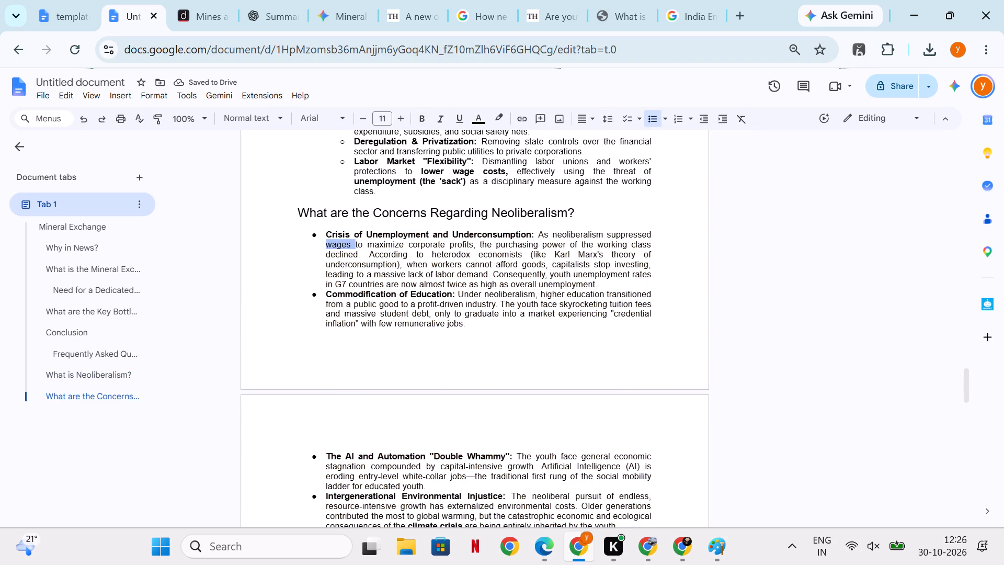
left_click_drag(319, 244, 452, 244)
key("ctrl+b")
left_click(452, 244)
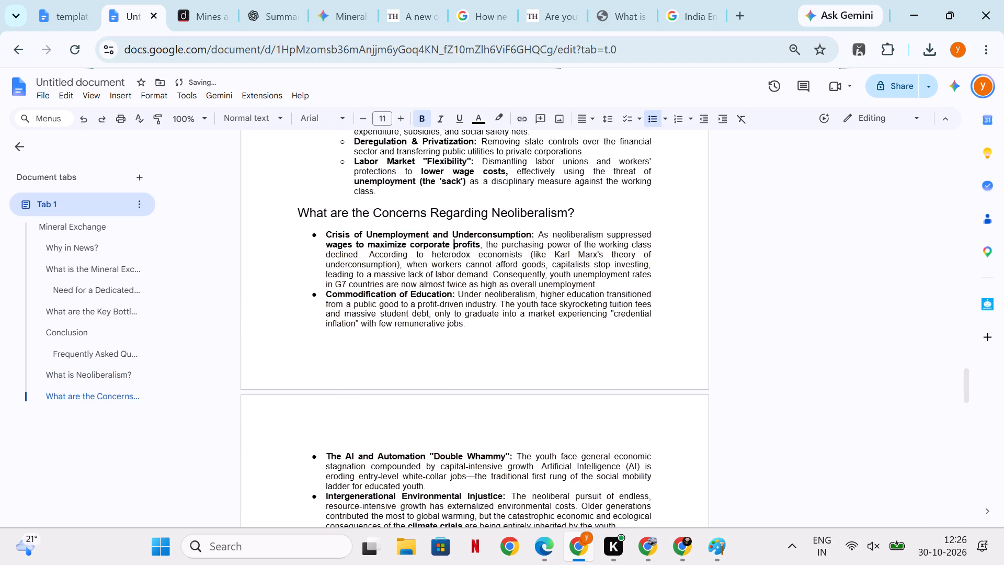
left_click(504, 246)
left_click_drag(503, 247, 610, 249)
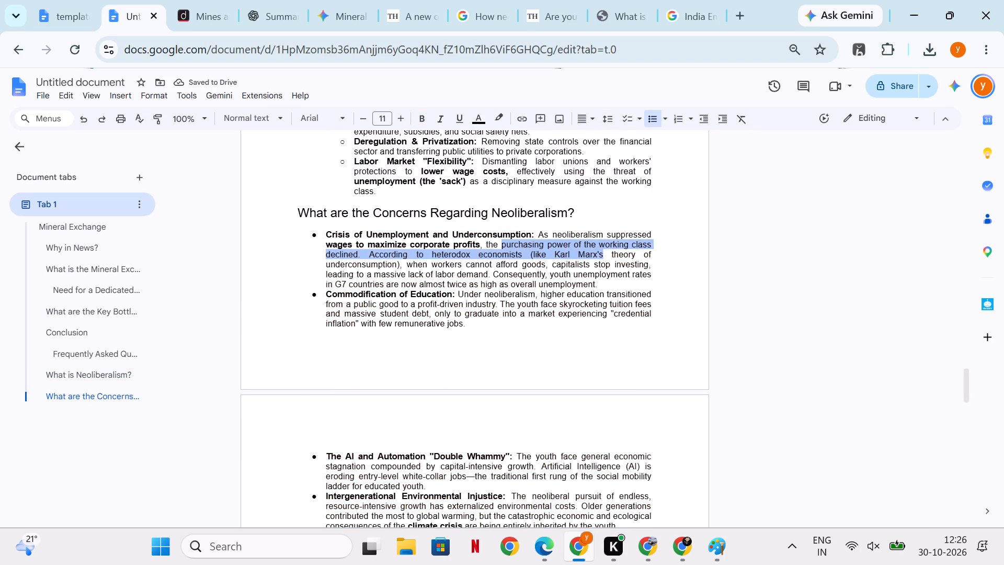
left_click_drag(610, 249, 571, 244)
key("ctrl+b")
Split the Crisis of Unemployment and Underconsumption bullet into sub-bullets starting at "According to heterodox economists" and "Consequently".
left_click(369, 255)
key("Return")
key("Tab")
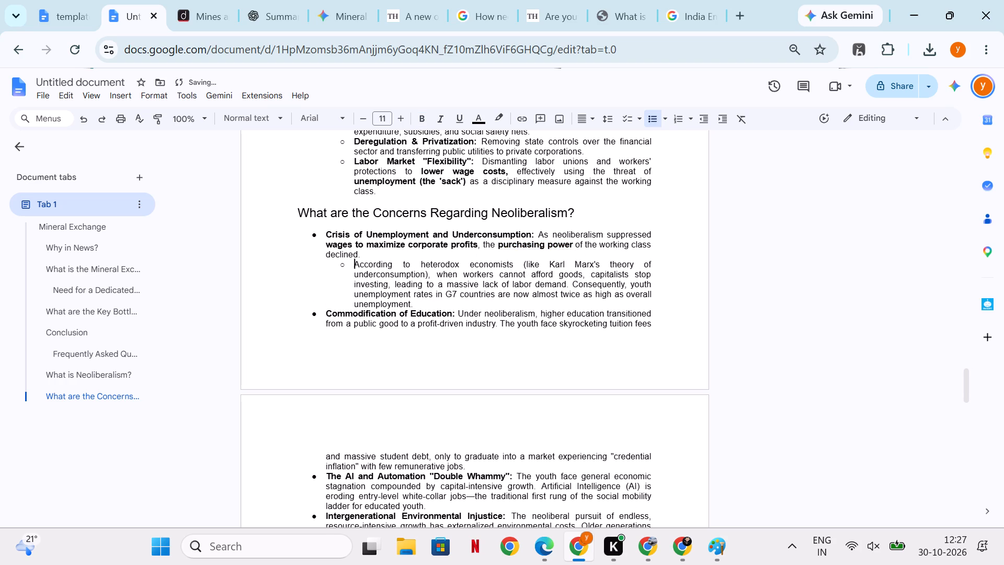
left_click(571, 282)
key("Return")
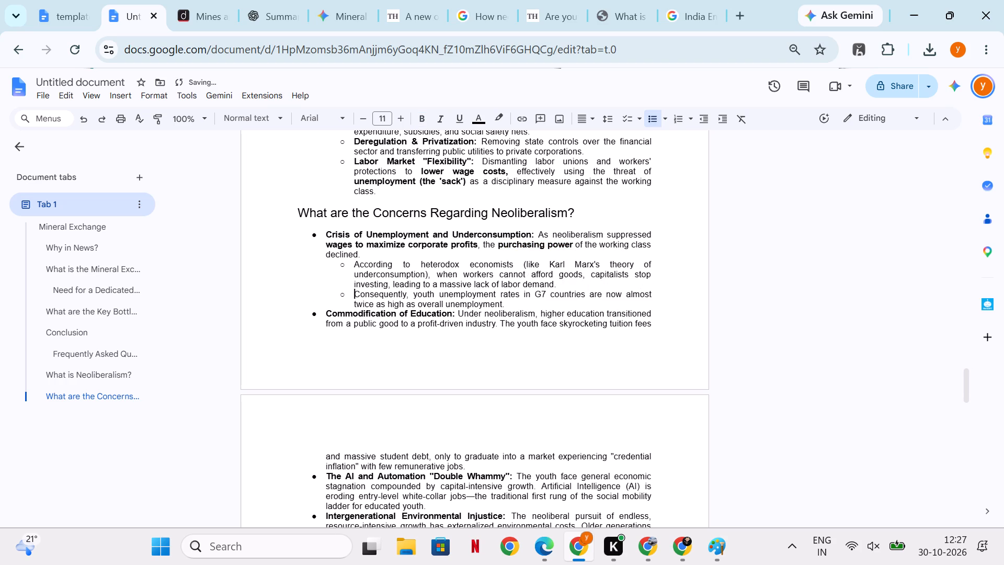
Bold "public good to a profit-driven industry." in the Commodification of Education bullet.
scroll(569, 282, "down", 1)
left_click(471, 216)
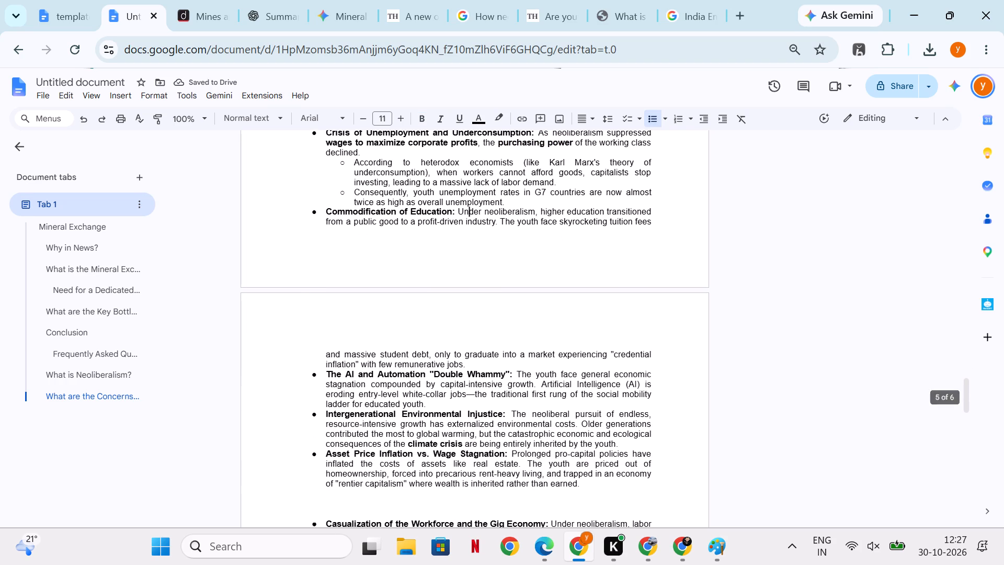
left_click_drag(353, 225, 354, 225)
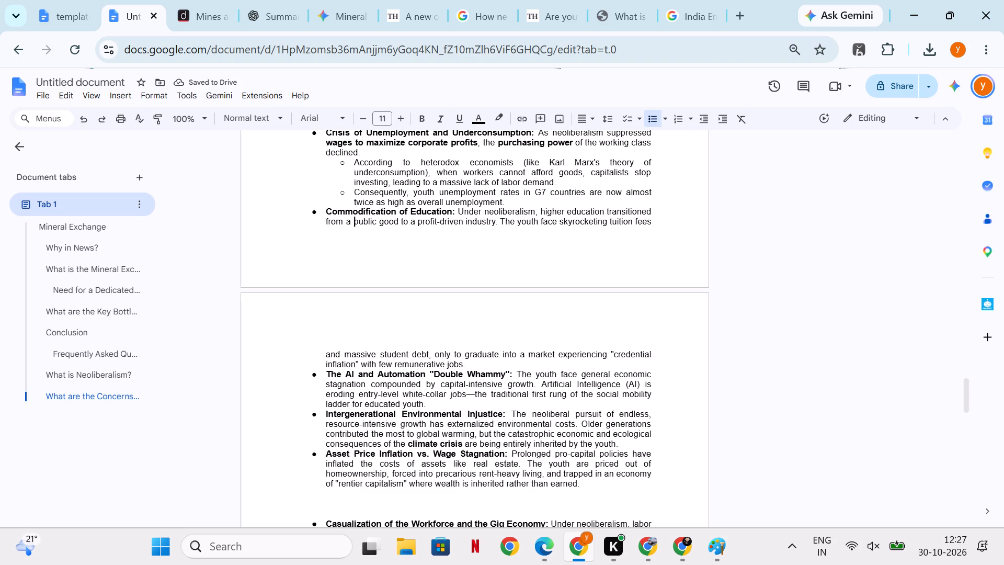
left_click_drag(354, 225, 500, 225)
key("ctrl+b")
Move the sentence starting "The youth face skyrocketing tuition fees" into a sub-bullet under Commodification of Education.
left_click(517, 220)
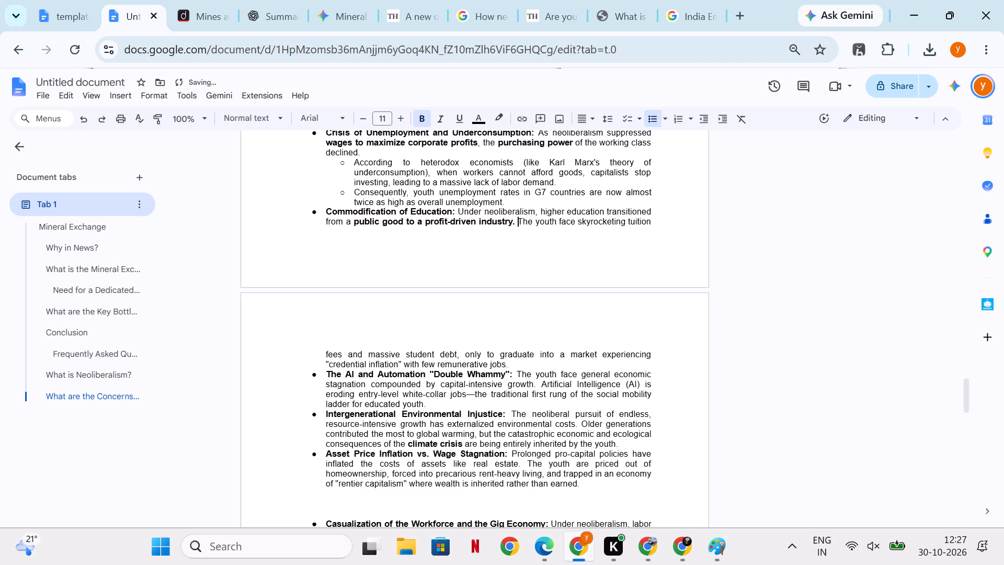
key("Return")
key("Tab")
Bold "massive student debt," and ""credential inflation" with few remunerative jobs." in the sub-bullet under Commodification of Education.
scroll(517, 219, "down", 1)
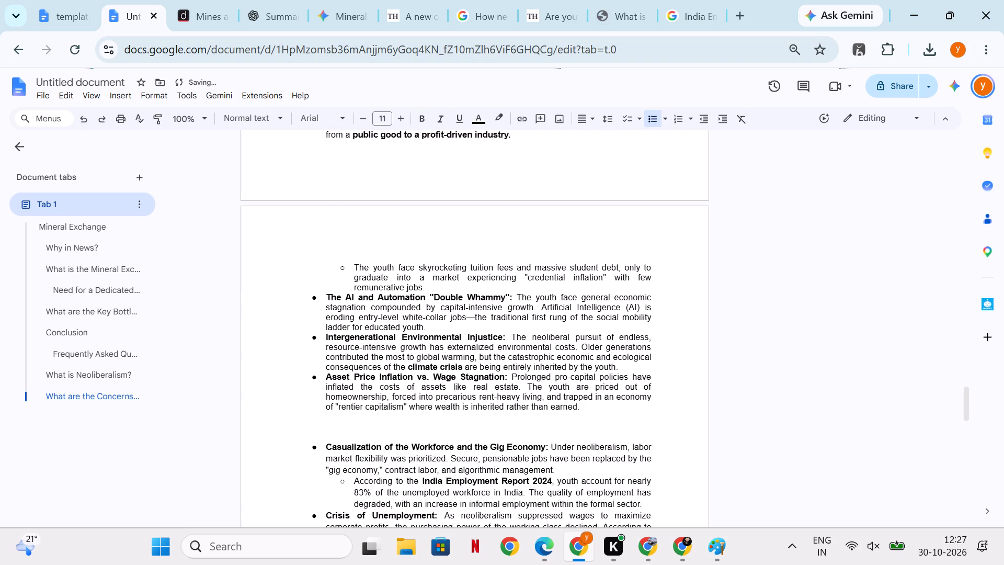
left_click(538, 277)
left_click(540, 269)
left_click_drag(534, 269, 620, 272)
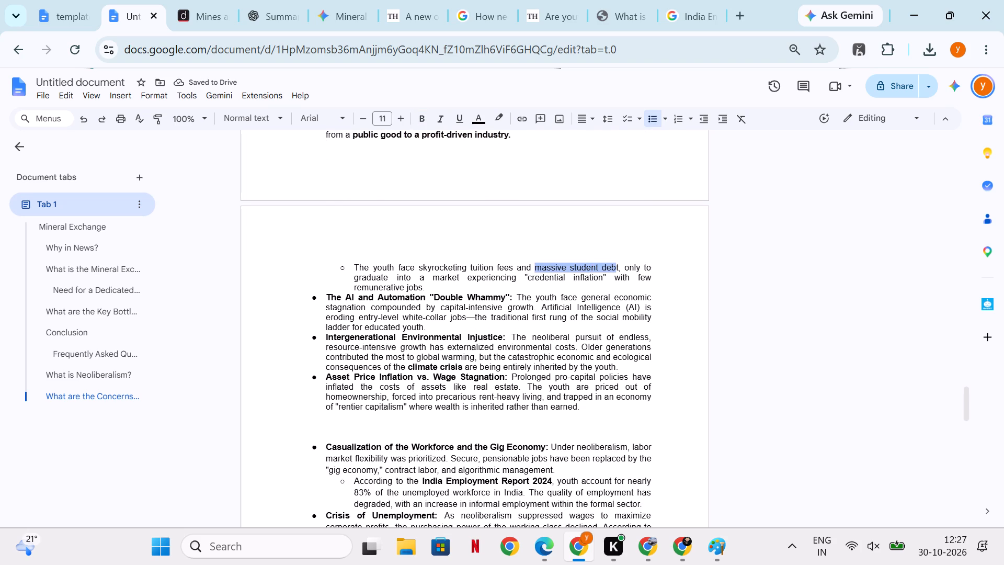
left_click_drag(620, 272, 620, 272)
key("ctrl+b")
left_click(450, 269)
left_click(511, 283)
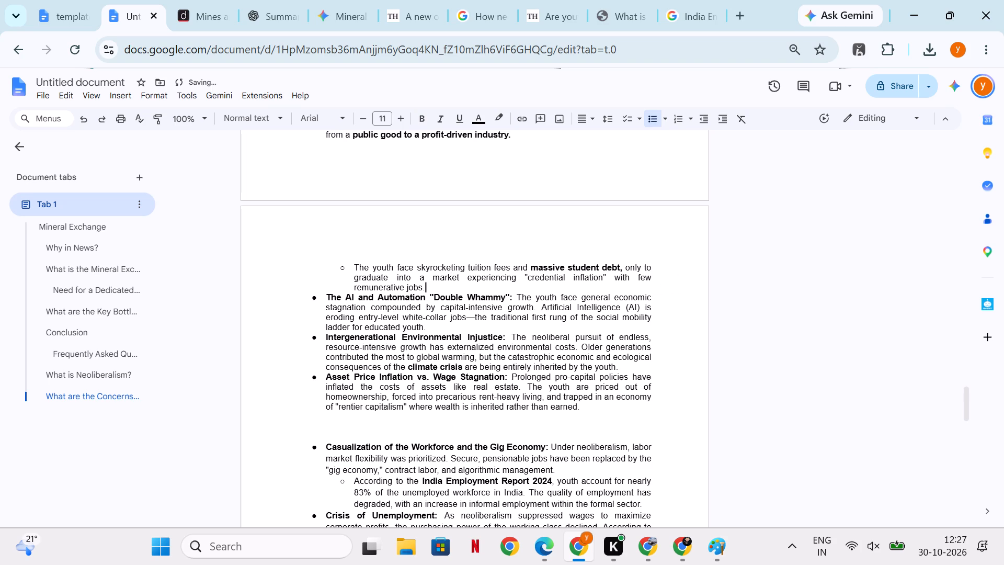
left_click_drag(523, 278, 527, 286)
key("ctrl+b")
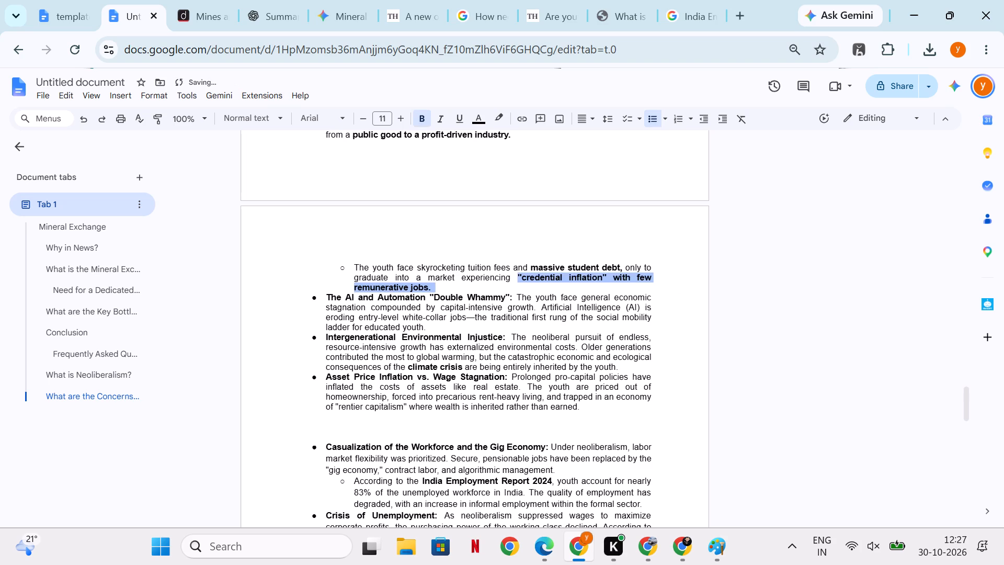
left_click(527, 286)
Shorten the AI bullet's heading to "The AI and Automation:" by removing the "Double Whammy" phrase.
scroll(472, 277, "down", 1)
left_click(440, 248)
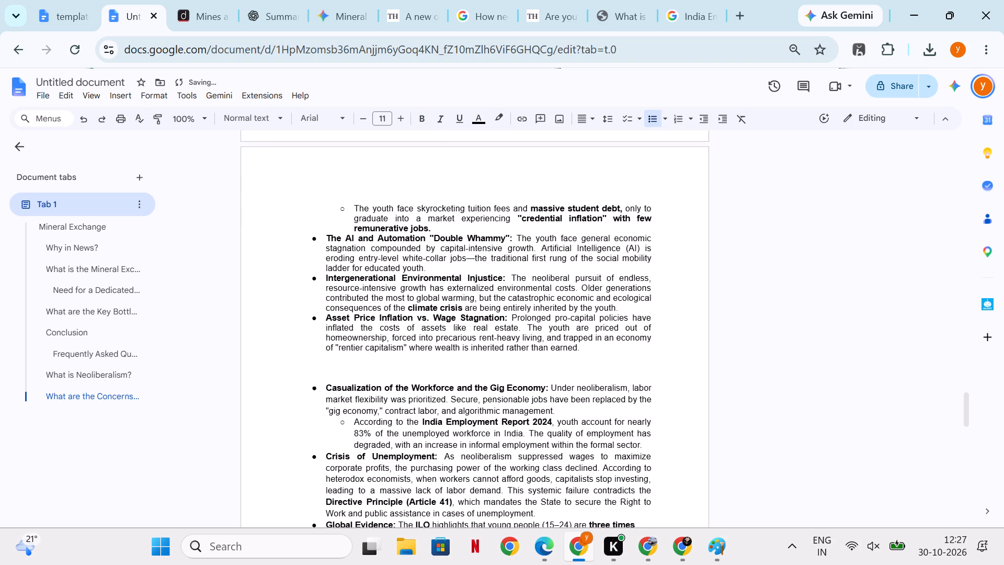
left_click(428, 238)
left_click_drag(428, 238, 508, 240)
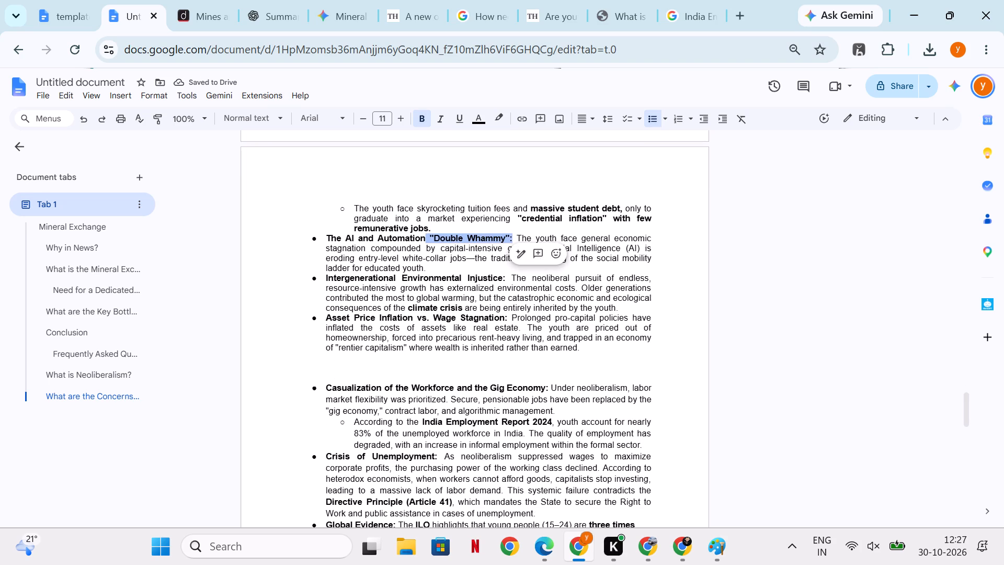
key("BackSpace")
type(":")
key("space")
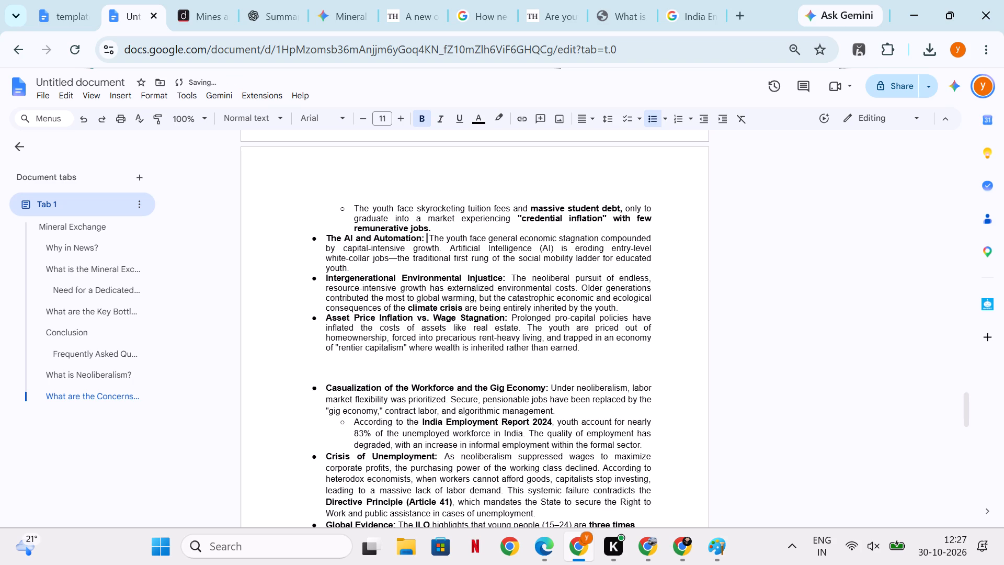
Move the sentence starting "Artificial Intelligence (AI)" into a sub-bullet and replace the dash after "jobs" with a spaced hyphen.
left_click(447, 246)
key("Return")
key("Tab")
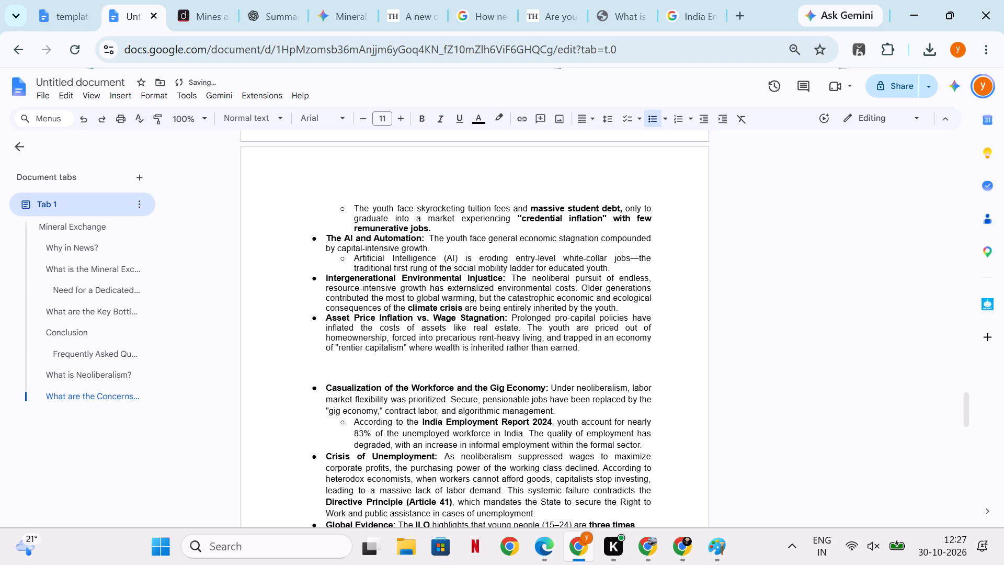
left_click(637, 256)
key("BackSpace")
key("space")
type("-")
key("space")
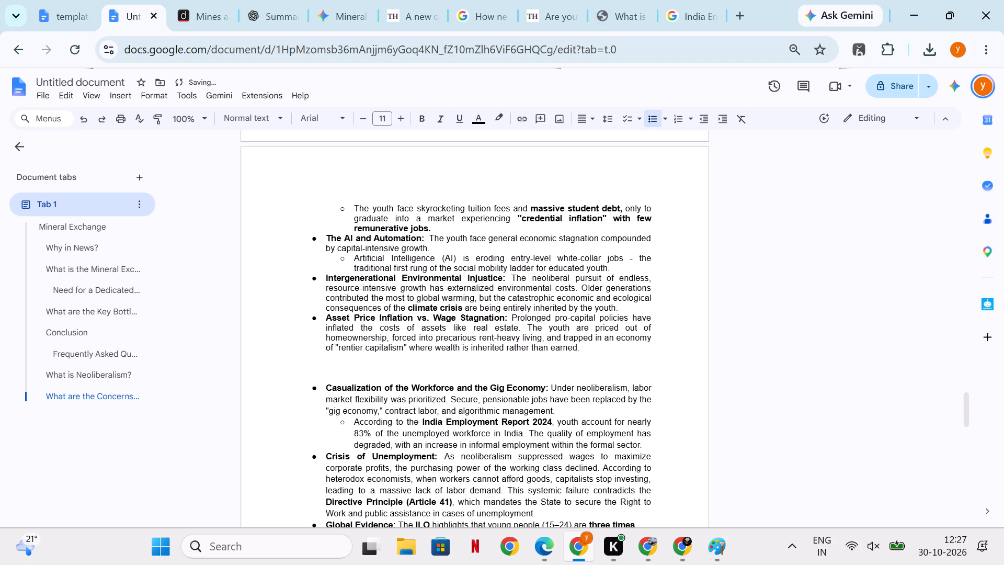
Bold "Artificial Intelligence (AI) is eroding entry-level white-collar jobs" in the AI and Automation sub-bullet.
left_click_drag(354, 259, 623, 259)
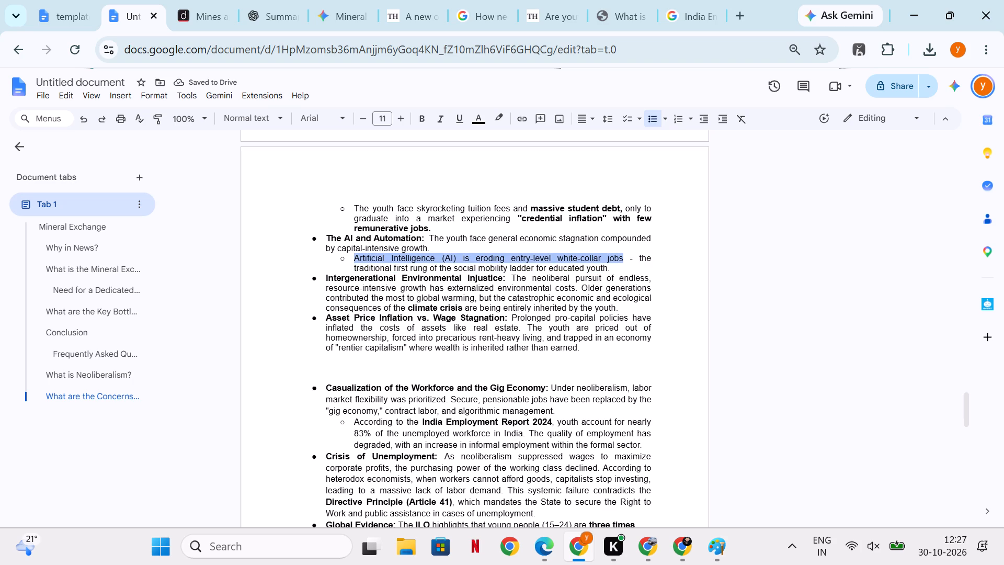
left_click_drag(623, 259, 624, 258)
key("ctrl+b")
left_click(490, 261)
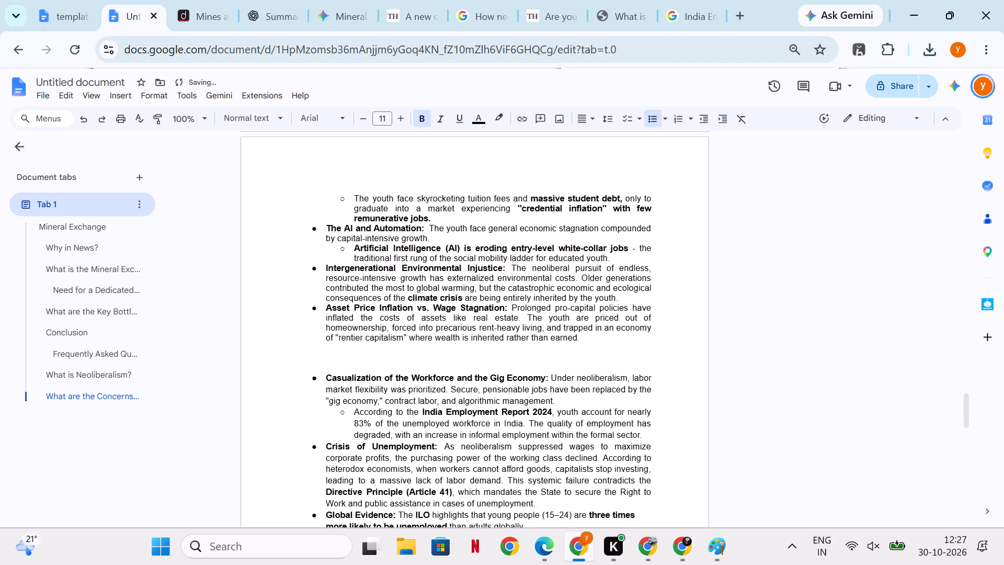
Bold "resource-intensive growth" under Intergenerational Environmental Injustice and move the sentence starting "Older generations" into a sub-bullet.
left_click_drag(322, 280, 425, 280)
key("ctrl+b")
left_click(425, 280)
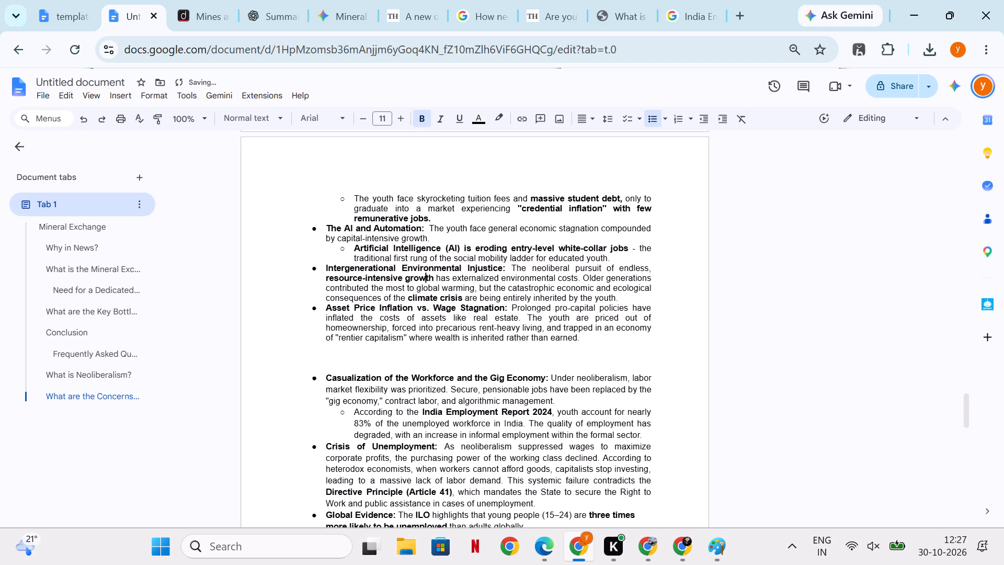
left_click(585, 279)
key("Return")
key("Tab")
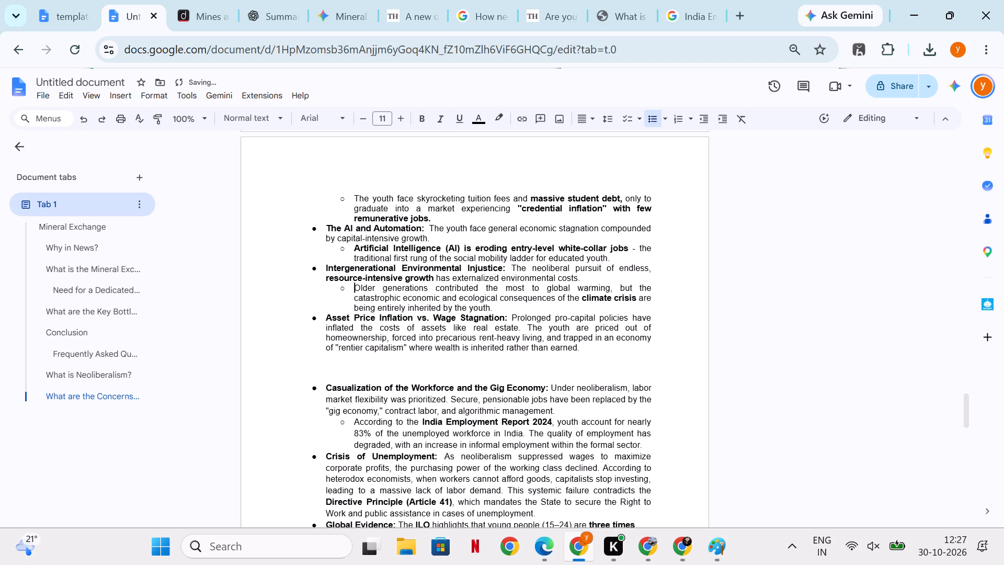
Bold "most to global warming," in the sub-bullet under Intergenerational Environmental Injustice.
left_click(507, 290)
left_click_drag(507, 290, 612, 292)
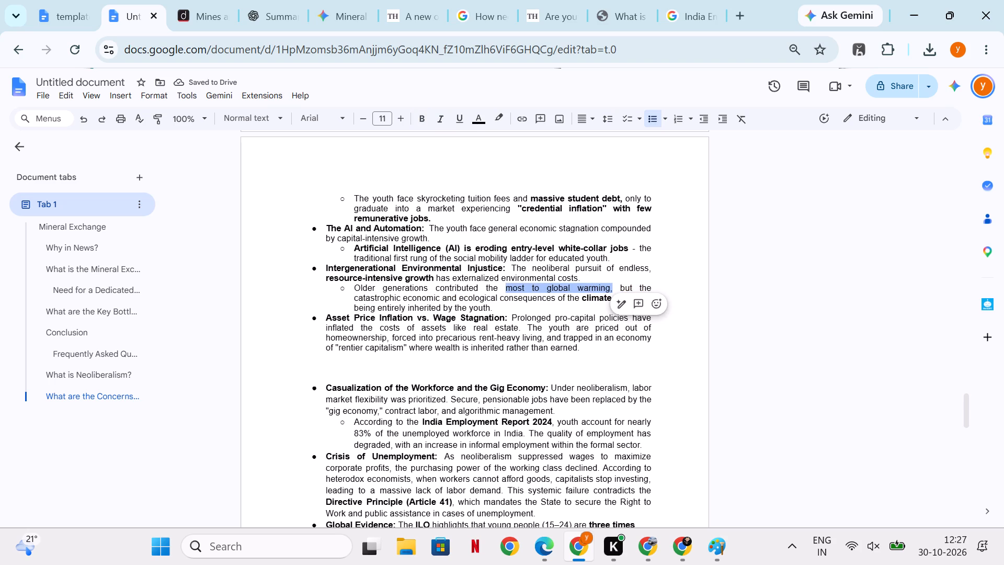
left_click_drag(612, 292, 612, 291)
key("ctrl+b")
left_click(443, 298)
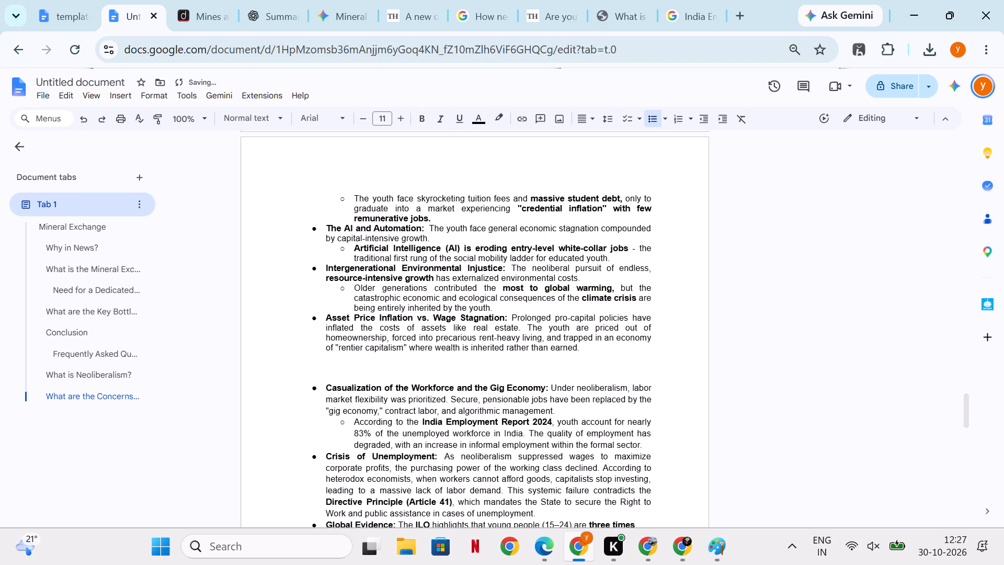
left_click(518, 300)
left_click(516, 301)
scroll(516, 301, "left", 1)
left_click(516, 301)
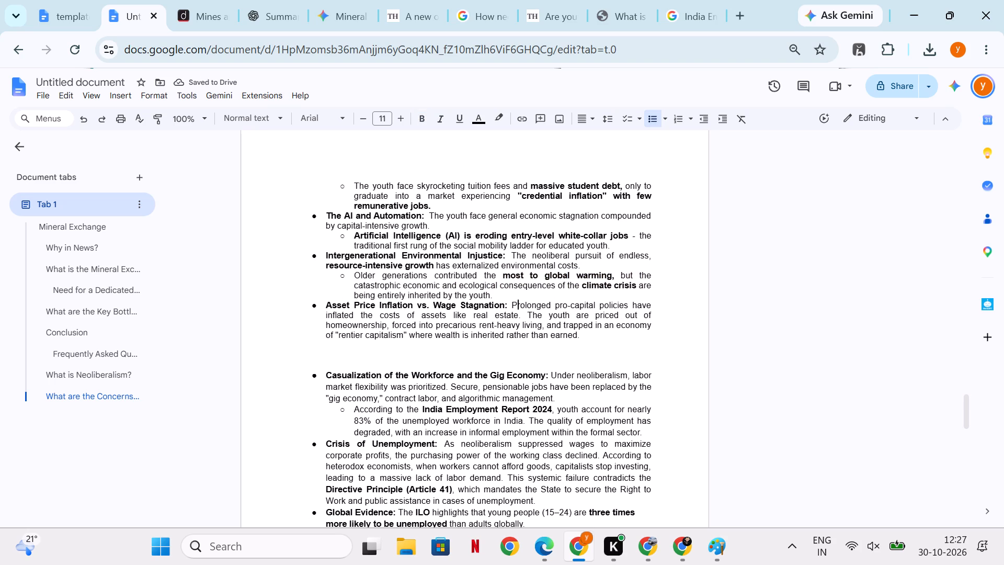
left_click(515, 303)
Bold "inflated the costs of assets like real estate" under Asset Price Inflation and move "The youth are priced out" into a sub-bullet.
left_click_drag(320, 317, 520, 319)
key("ctrl+b")
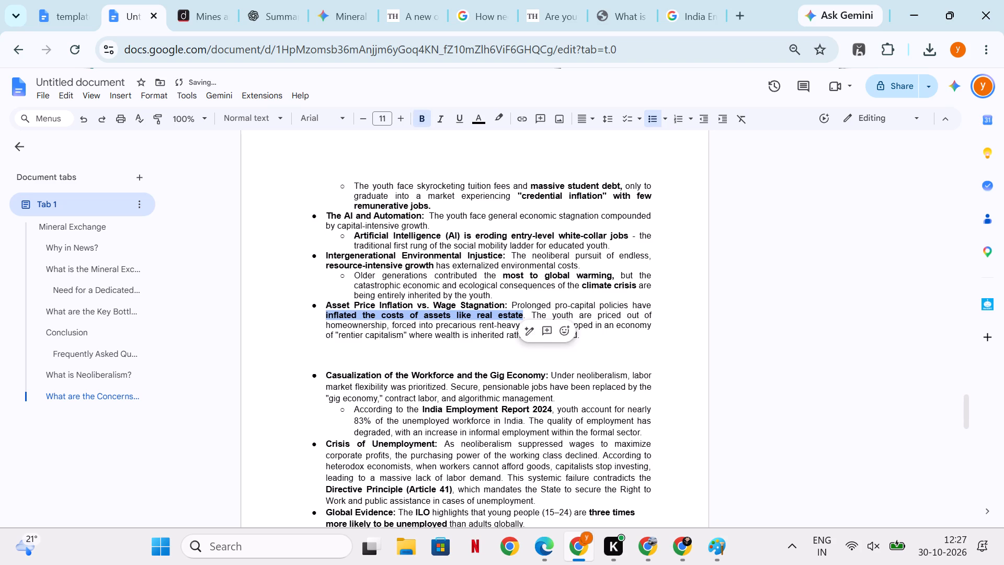
left_click(528, 315)
key("Right")
key("Return")
key("Tab")
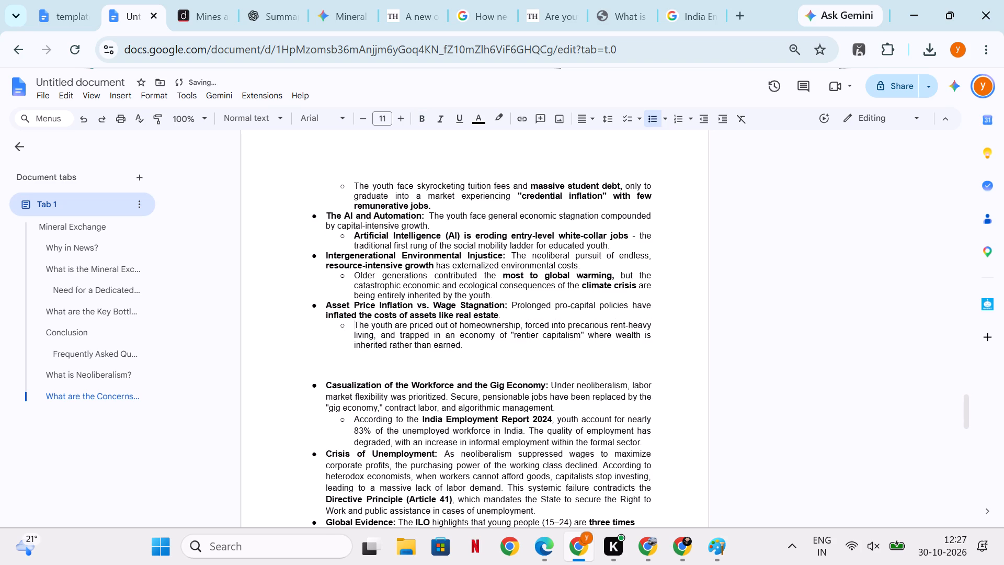
Bold "economy of "rentier capitalism" where wealth is inherited rather than earned." in the Asset Price Inflation sub-bullet.
left_click_drag(458, 336, 489, 345)
key("ctrl+b")
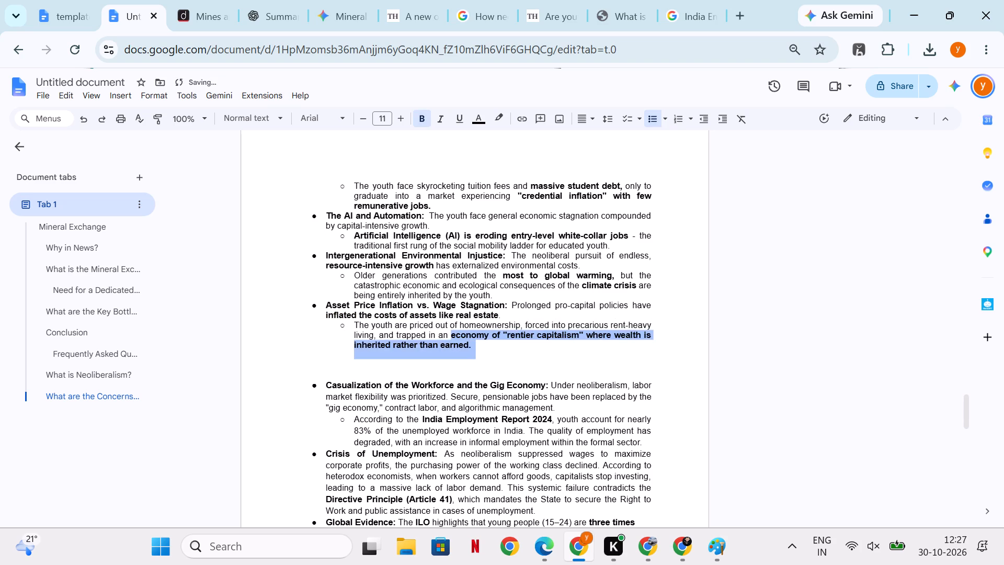
left_click(489, 345)
left_click(365, 349)
Copy the India Employment Report 2024 sentence about the unemployed workforce into a new last sub-bullet under Crisis of Unemployment and Underconsumption.
scroll(365, 349, "down", 1)
left_click(348, 304)
left_click_drag(348, 304, 354, 324)
scroll(348, 310, "down", 1)
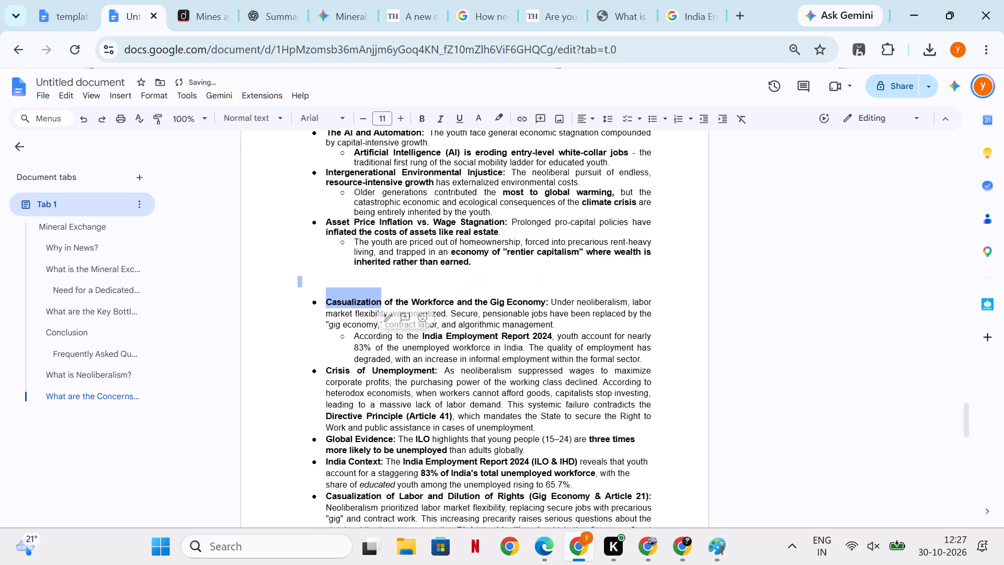
left_click_drag(354, 324, 362, 321)
scroll(354, 324, "down", 1)
left_click(352, 321)
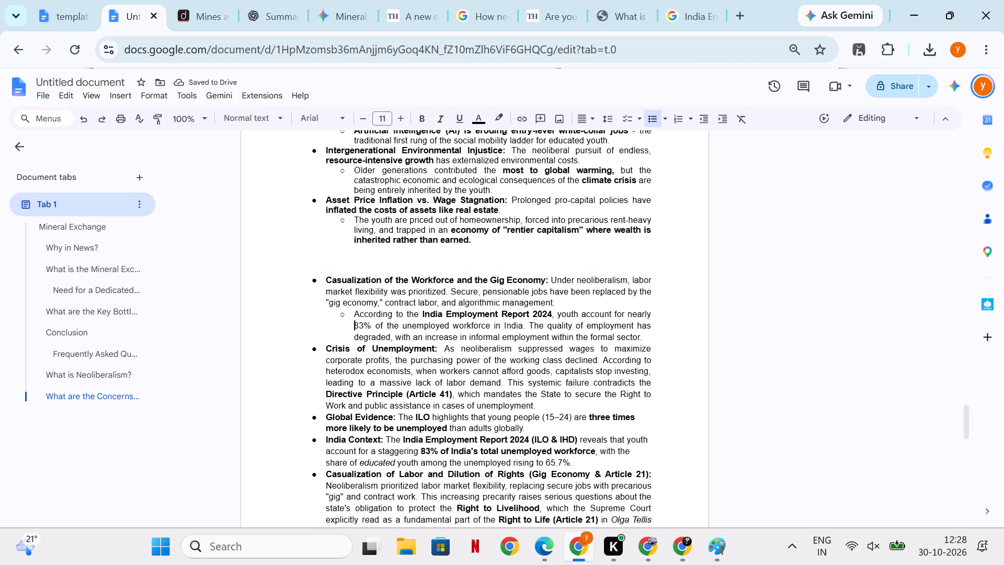
left_click_drag(352, 318, 521, 326)
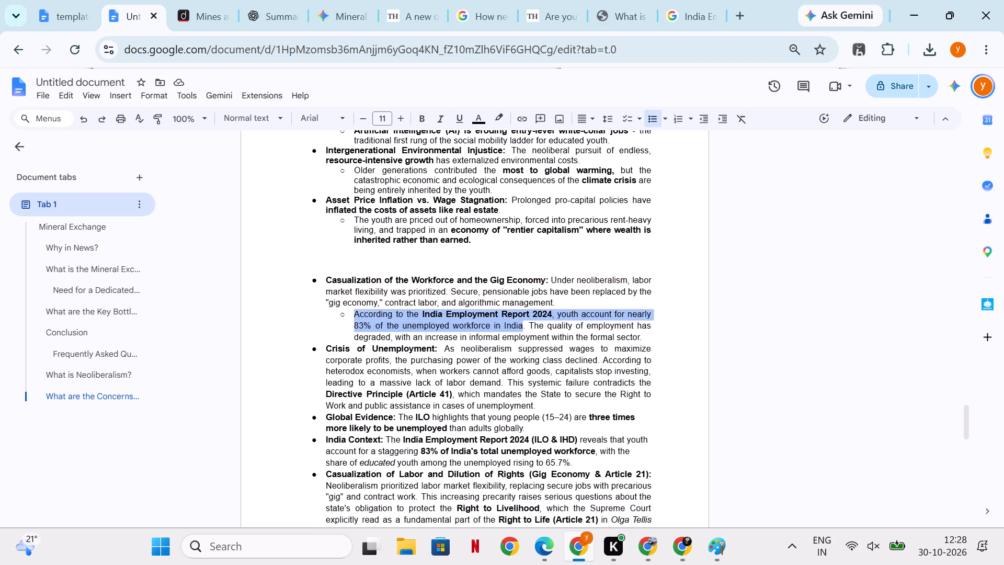
left_click_drag(521, 326, 531, 327)
key("ctrl+c")
key("ctrl+c")
scroll(465, 250, "up", 2)
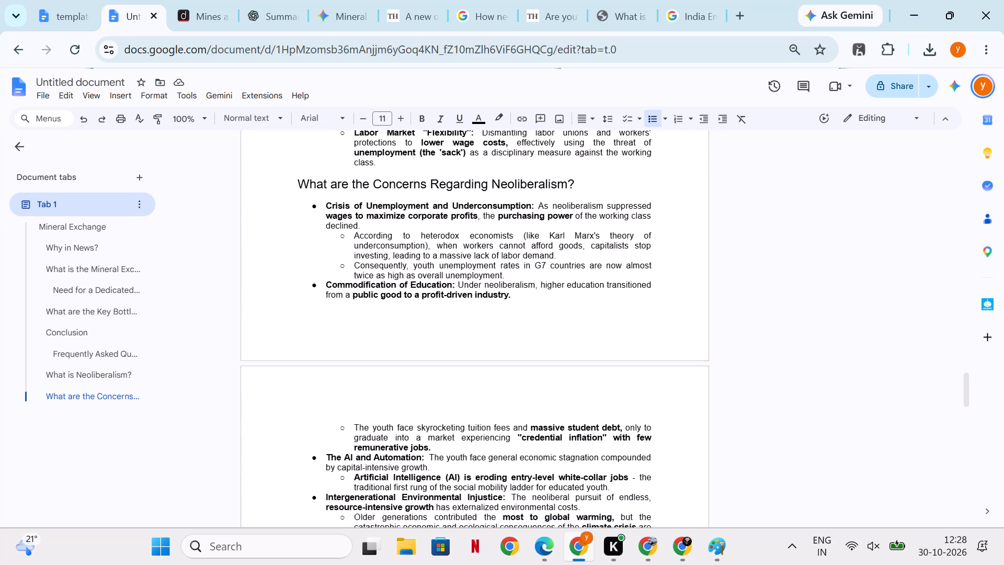
scroll(453, 245, "up", 2)
left_click(519, 301)
key("Return")
key("ctrl+v")
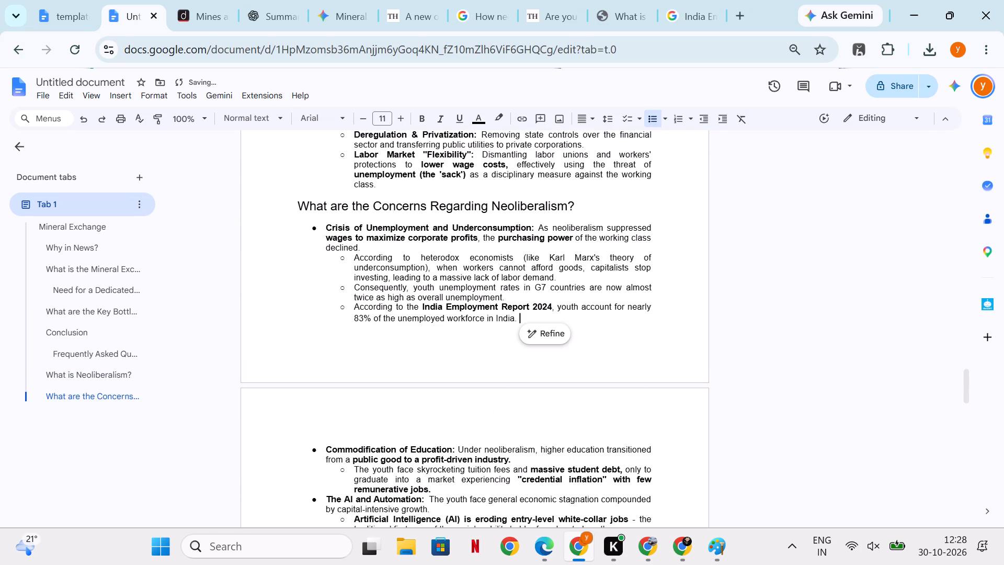
Review the remaining draft points below the concerns list, through the Asset Price Inflation point that cites Articles 38 & 39.
scroll(519, 301, "down", 1)
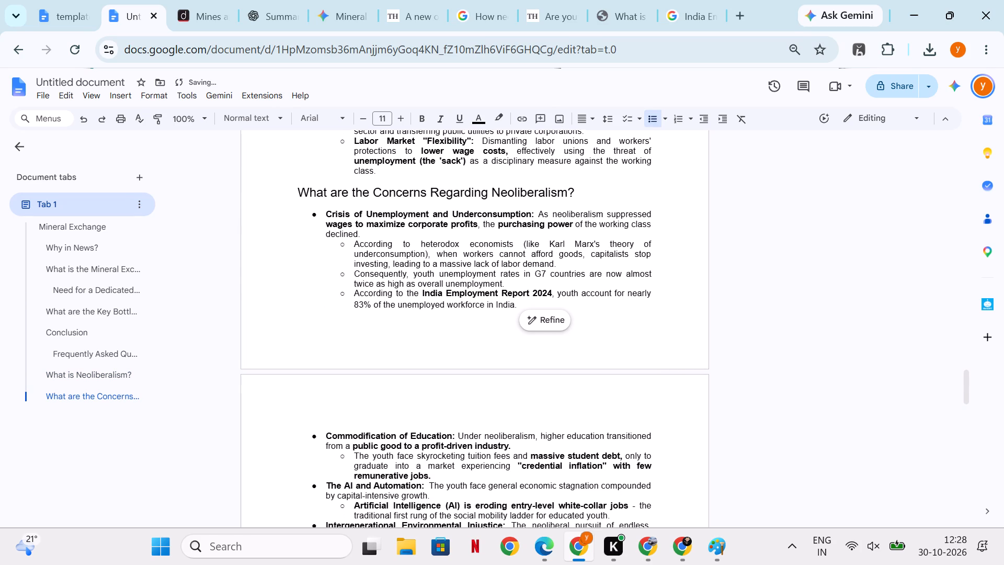
scroll(519, 301, "down", 2)
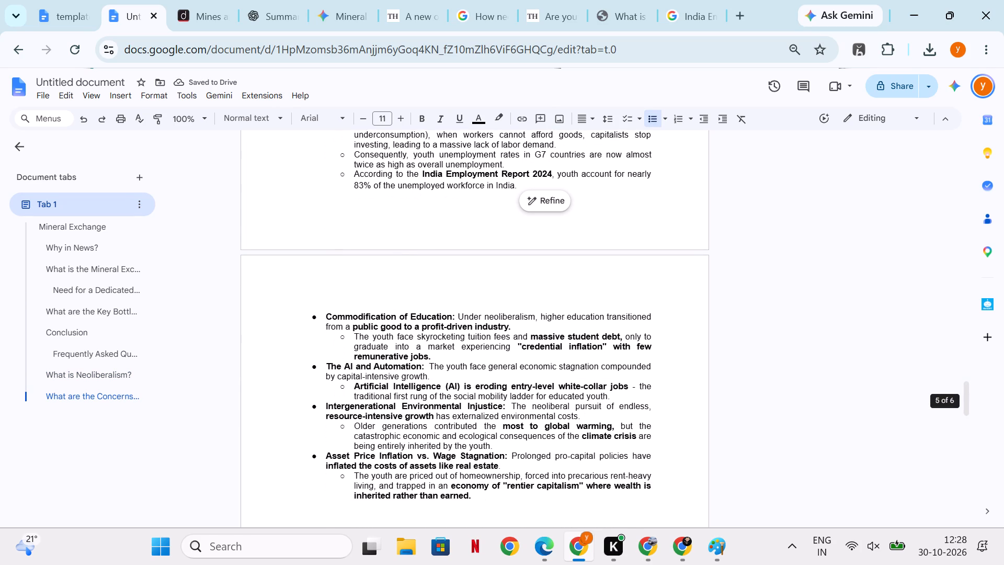
scroll(392, 293, "down", 2)
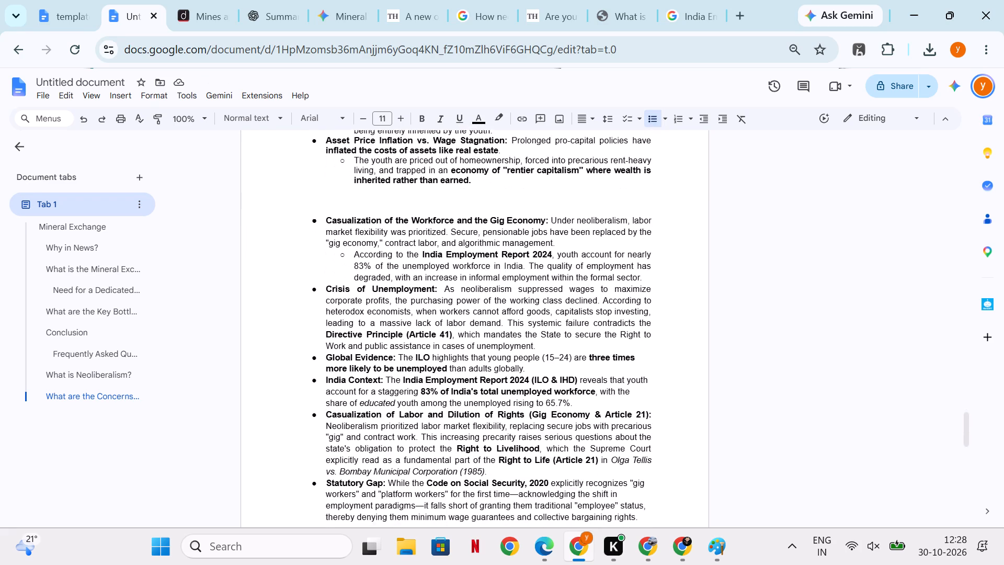
scroll(392, 293, "down", 2)
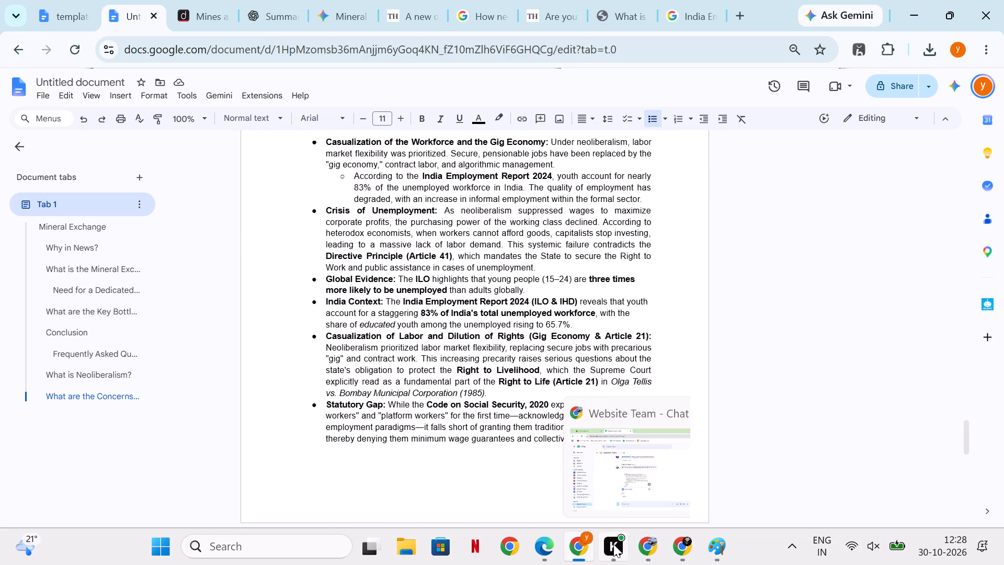
left_click(419, 230)
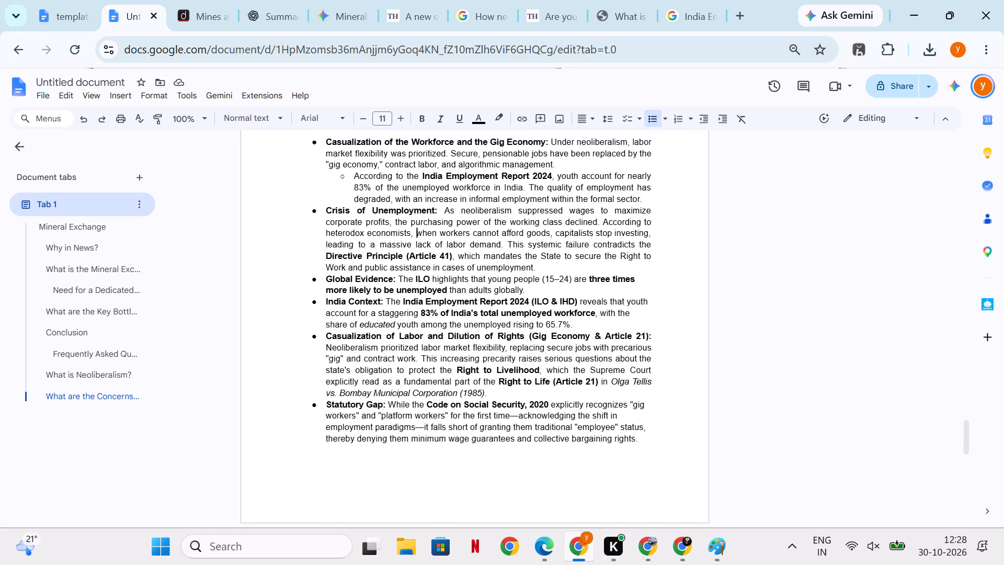
scroll(461, 348, "down", 4)
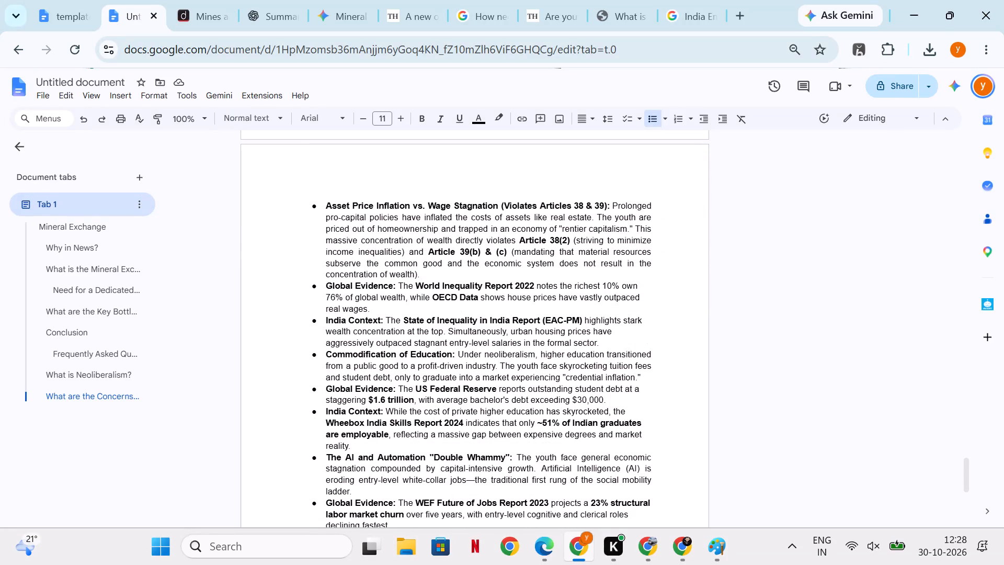
left_click(399, 256)
Replace the Asset Price Inflation vs. Wage Stagnation point and its sub-bullet with a copy of the draft version citing Articles 38 & 39.
left_click_drag(426, 275, 322, 206)
key("ctrl+c")
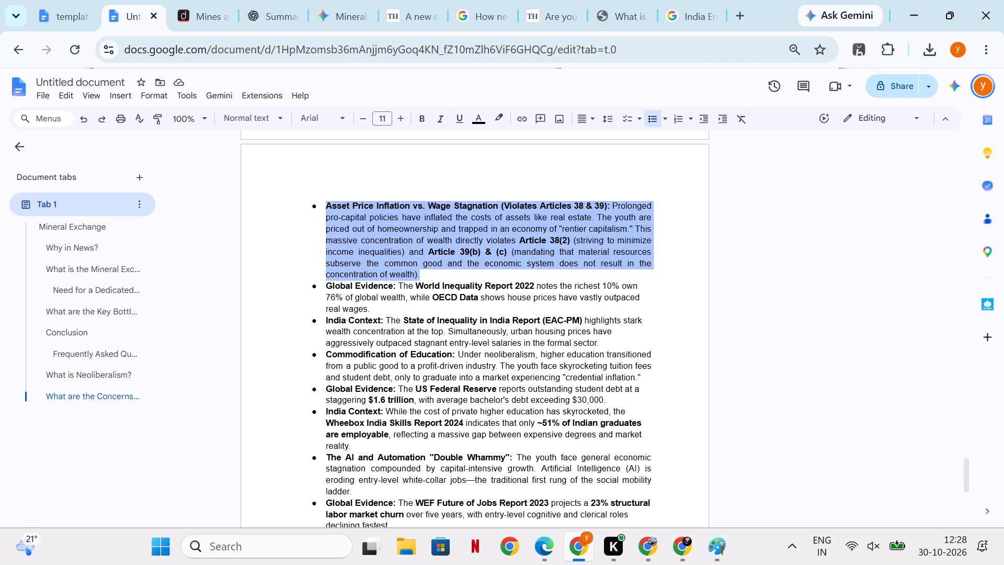
scroll(322, 206, "up", 4)
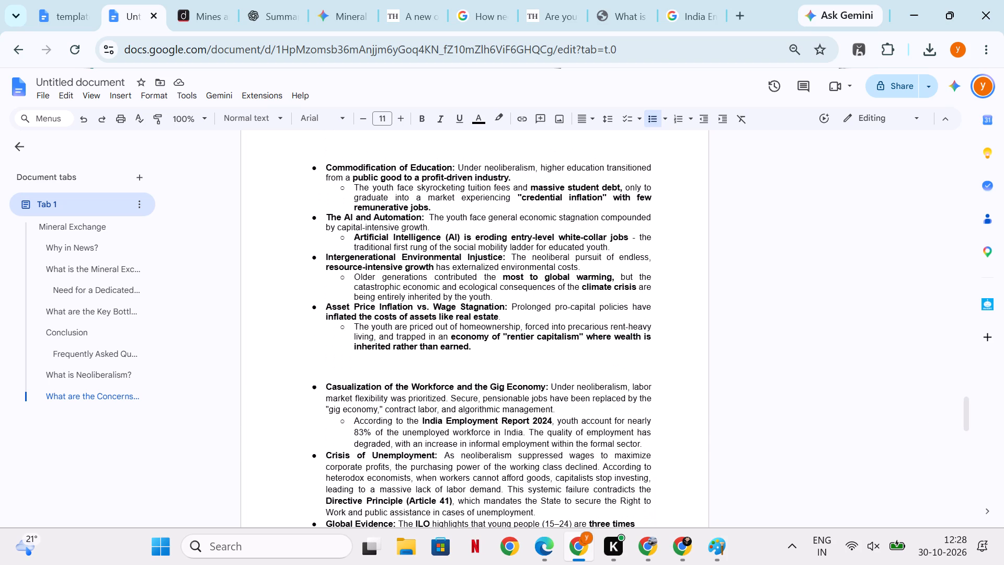
scroll(318, 320, "up", 1)
left_click(317, 325)
left_click(312, 302)
left_click_drag(312, 300, 356, 300)
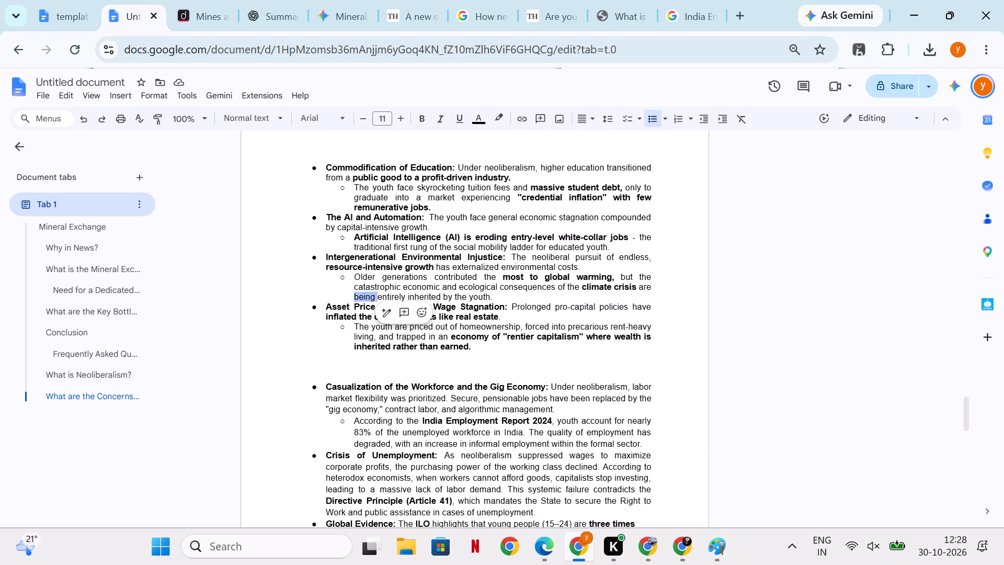
left_click_drag(321, 308, 496, 355)
key("ctrl+v")
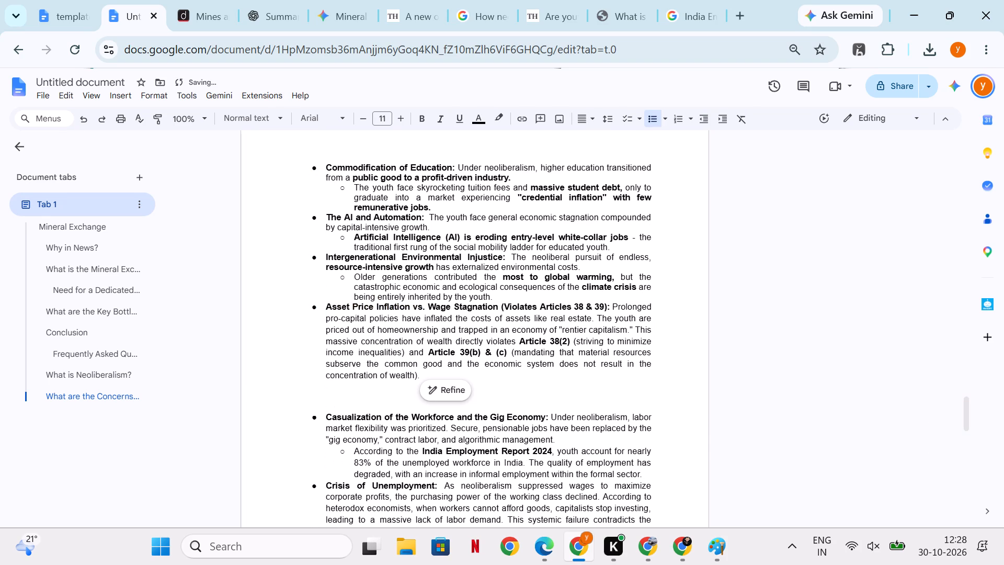
Move "This massive concentration of wealth directly violates Article 38(2)" onward into a sub-bullet under the replaced Asset Price Inflation point.
left_click(635, 334)
key("Return")
key("Tab")
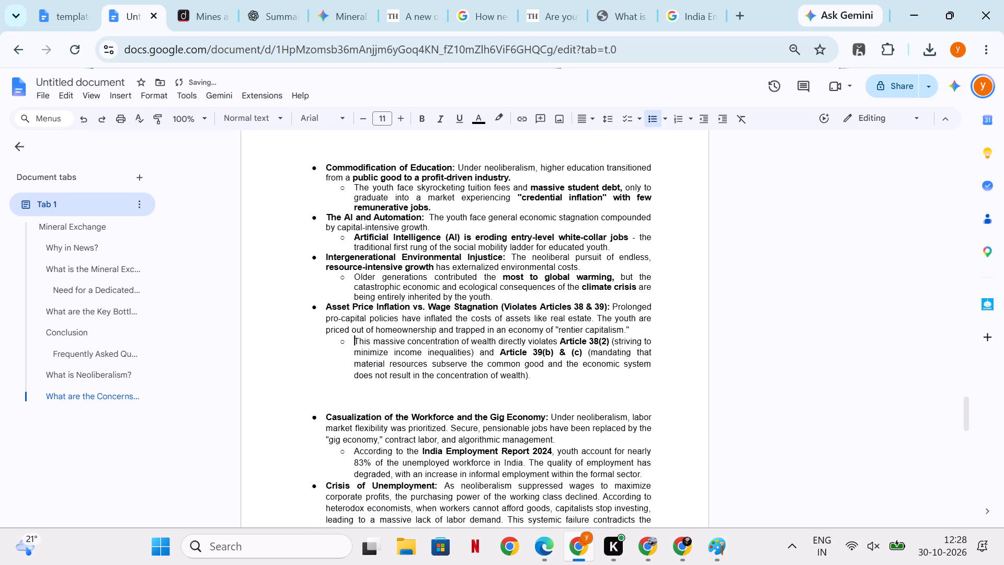
Delete the draft point Casualization of the Workforce and the Gig Economy together with its India Employment Report 2024 sub-bullet.
scroll(585, 360, "down", 4)
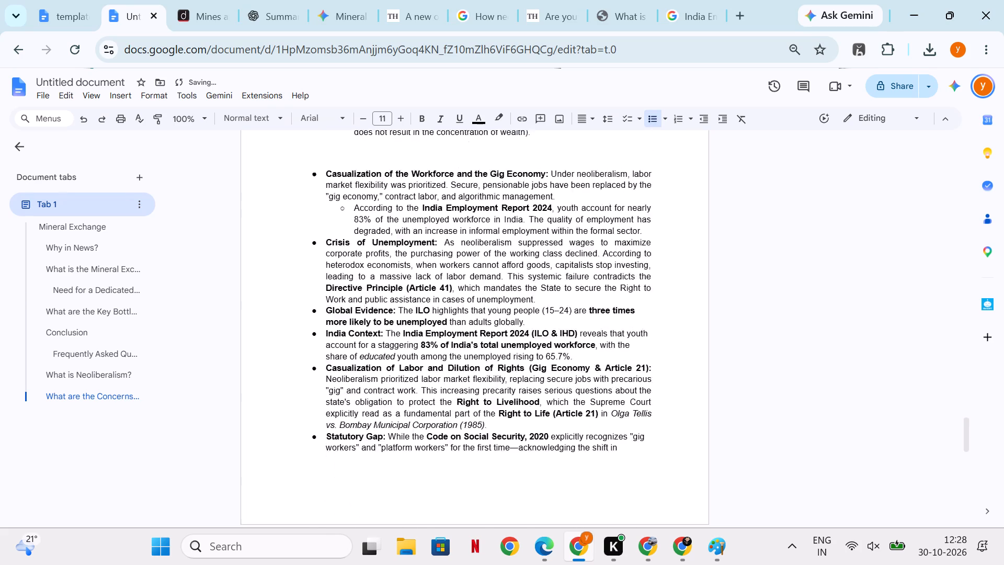
scroll(460, 328, "down", 4)
scroll(453, 329, "up", 2)
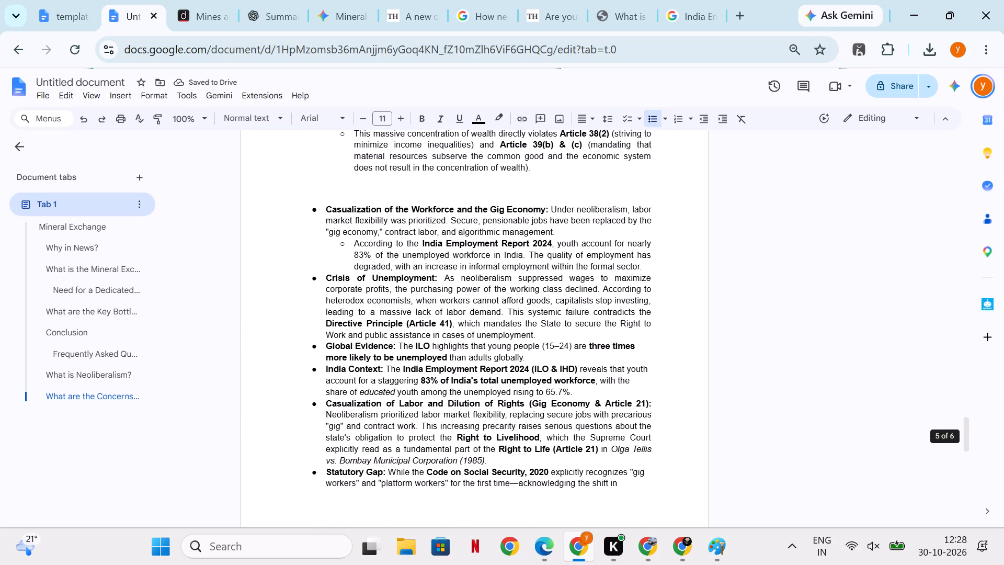
left_click(323, 219)
left_click_drag(323, 219, 539, 278)
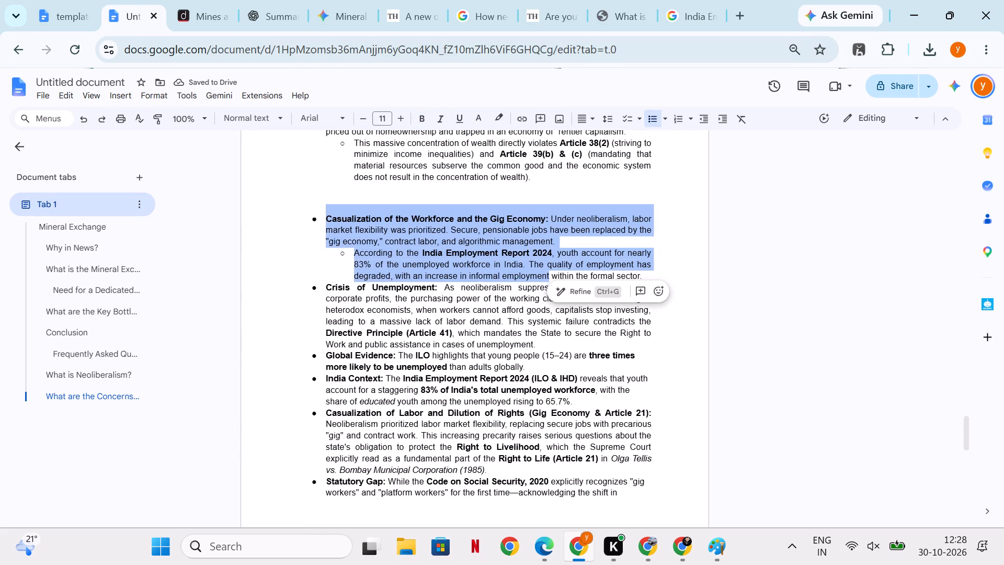
left_click_drag(539, 278, 649, 278)
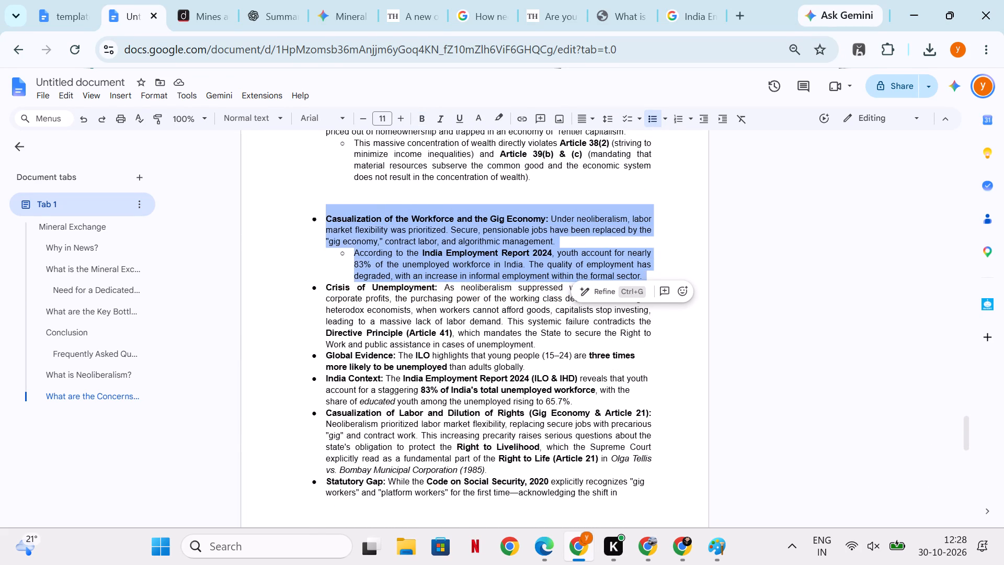
key("BackSpace")
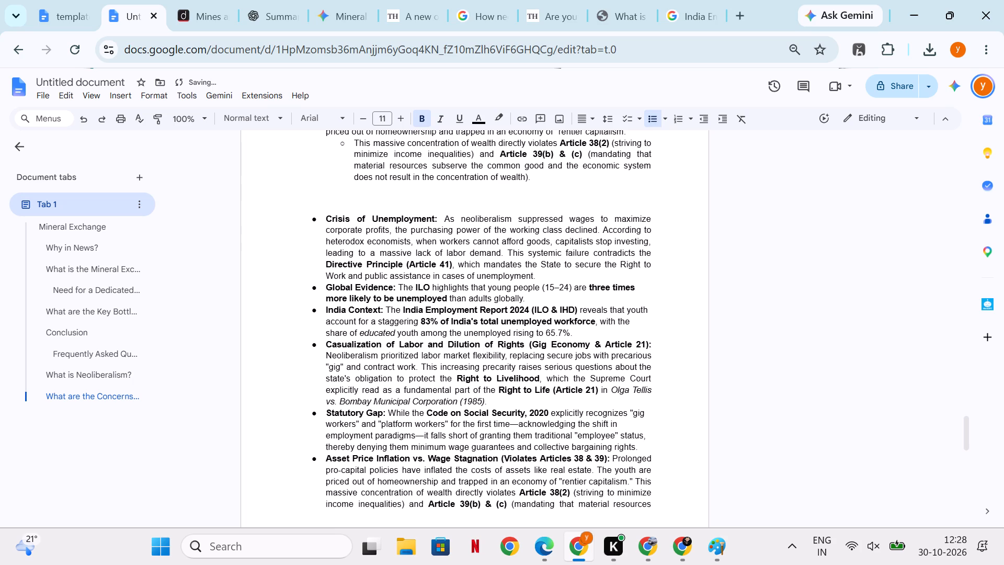
Copy the draft sentence on Directive Principle (Article 41) into a new last sub-bullet under Crisis of Unemployment and Underconsumption.
left_click_drag(507, 257, 546, 269)
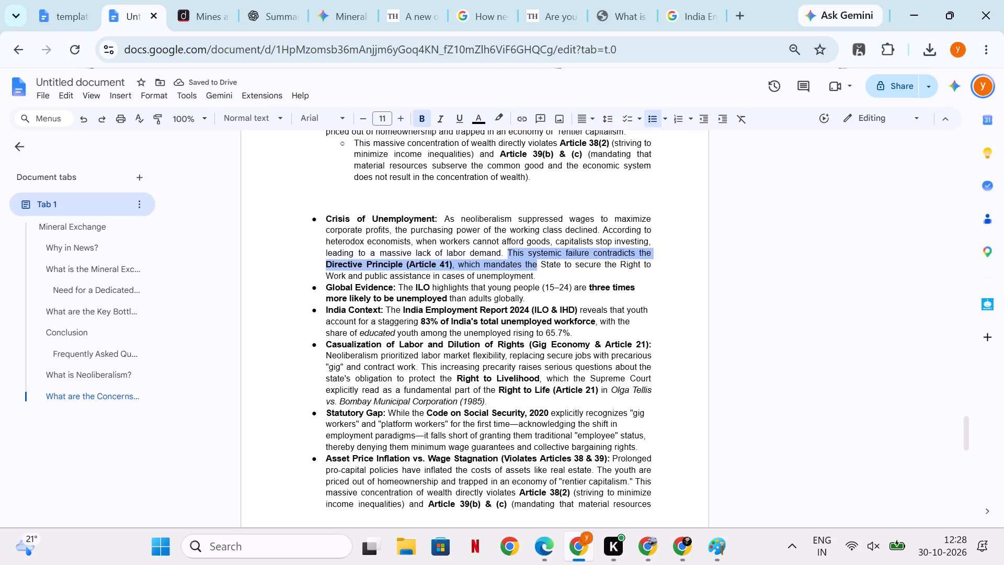
left_click_drag(546, 269, 549, 275)
key("ctrl+c")
scroll(435, 225, "up", 6)
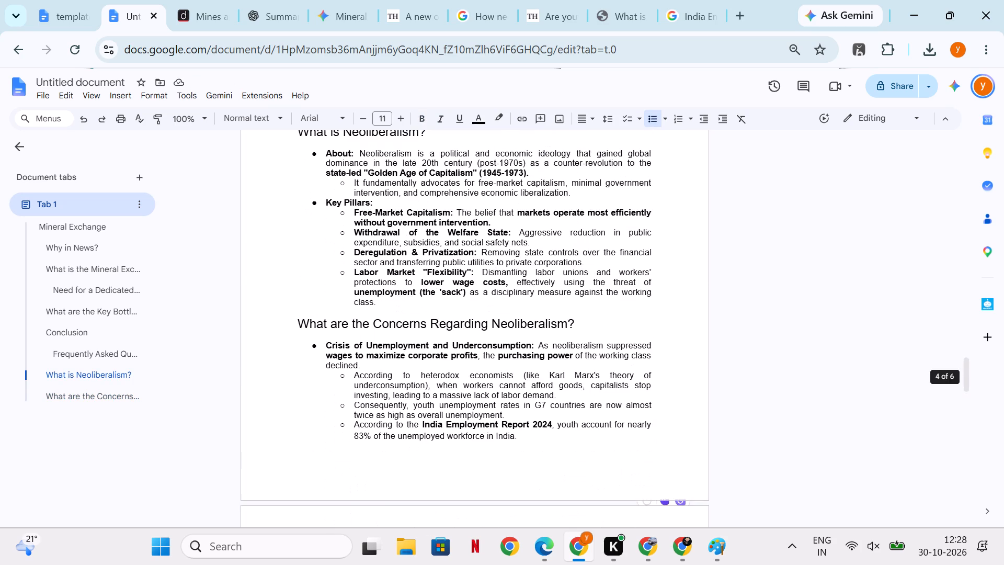
scroll(421, 233, "down", 1)
left_click(552, 315)
key("Return")
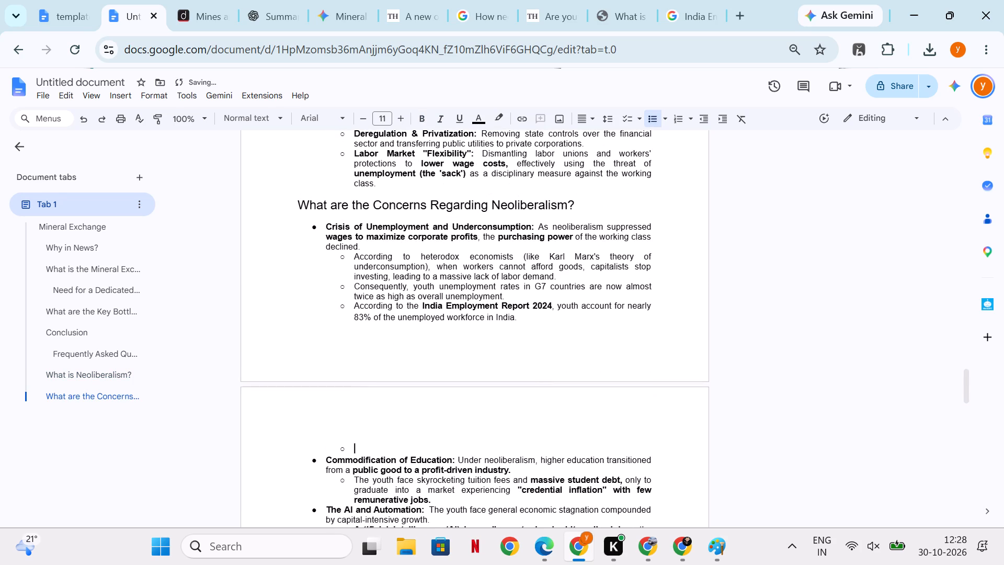
key("ctrl+v")
key("BackSpace")
key("BackSpace")
key("BackSpace")
Delete the draft Crisis of Unemployment point and the Global Evidence and India Context points that follow it.
scroll(552, 315, "down", 1)
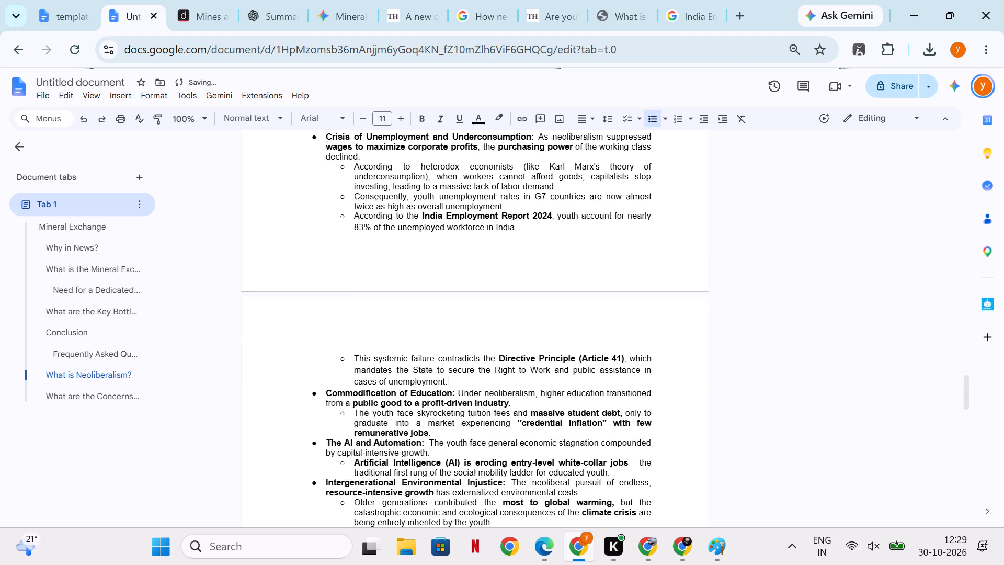
scroll(552, 315, "down", 5)
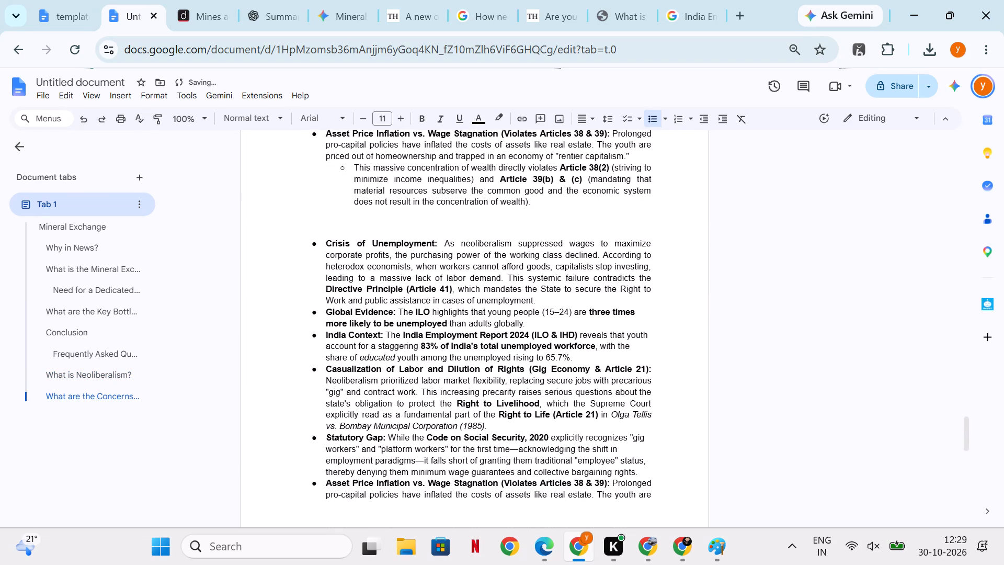
left_click_drag(317, 244, 515, 325)
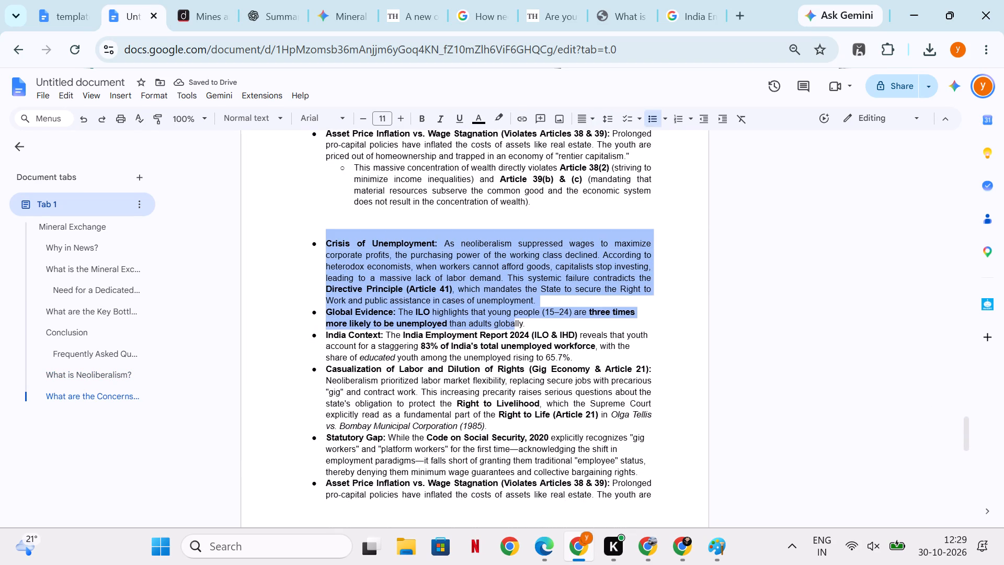
left_click_drag(515, 325, 533, 351)
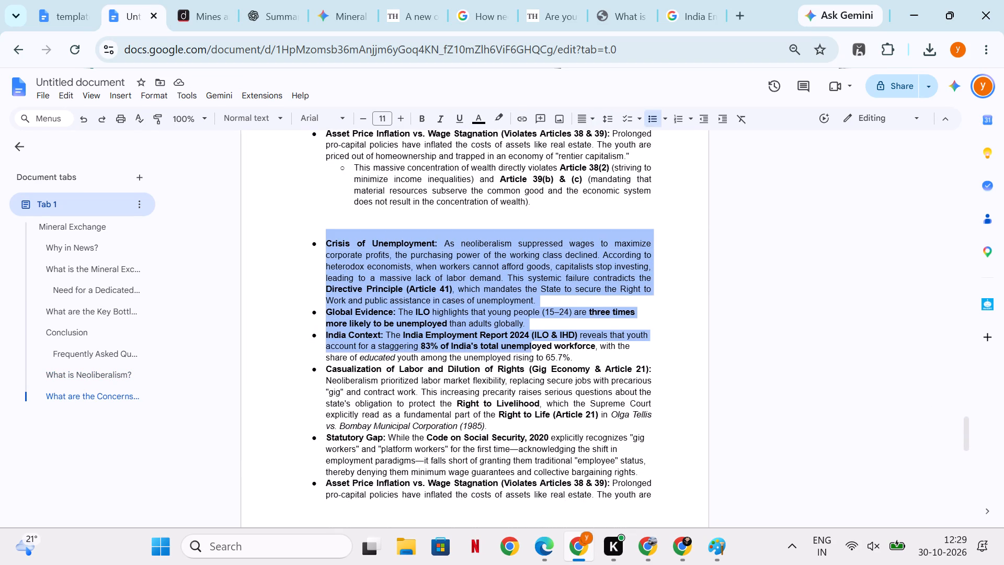
left_click_drag(533, 351, 576, 360)
left_click(576, 360)
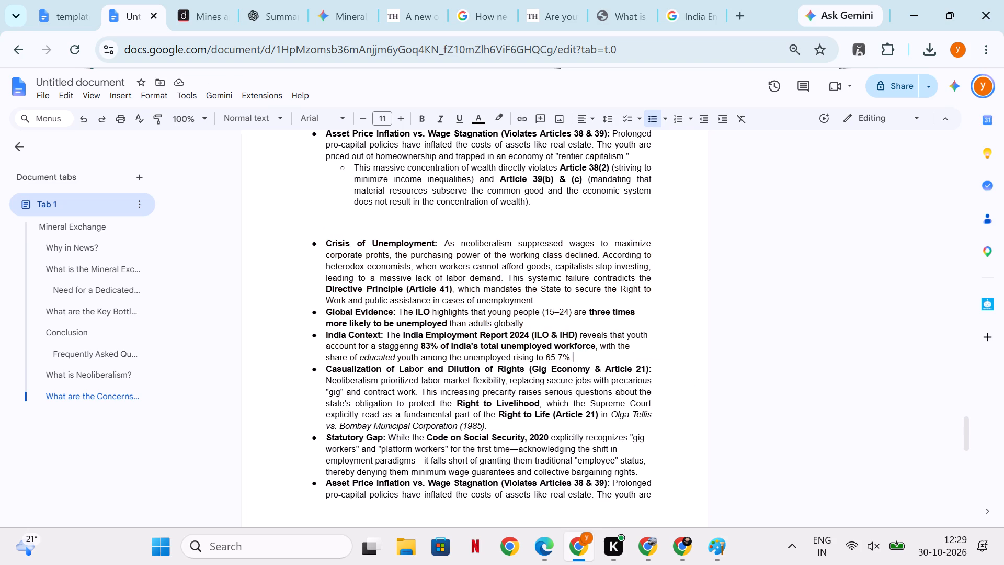
left_click(581, 358)
left_click_drag(572, 358, 453, 317)
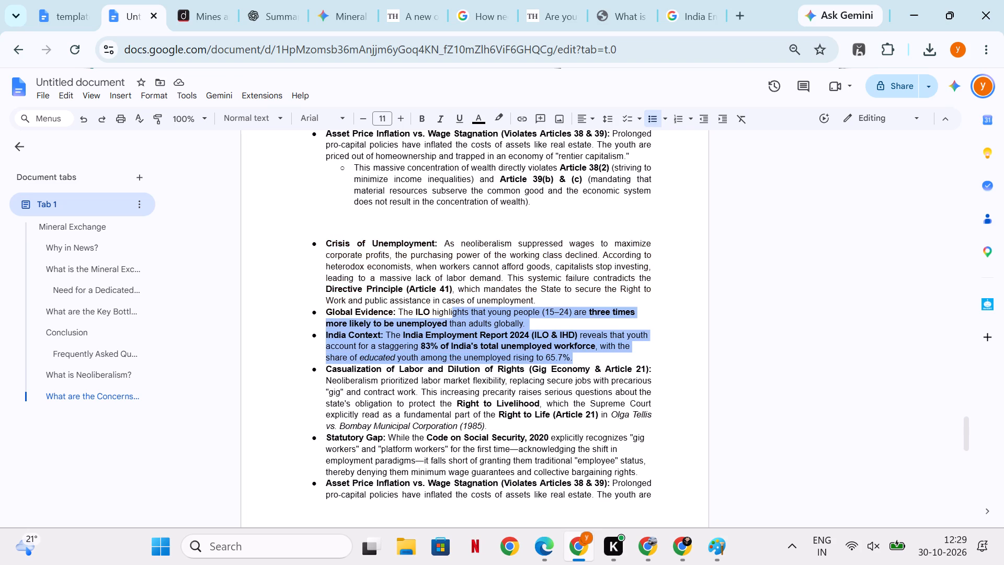
left_click(381, 303)
scroll(381, 303, "down", 1)
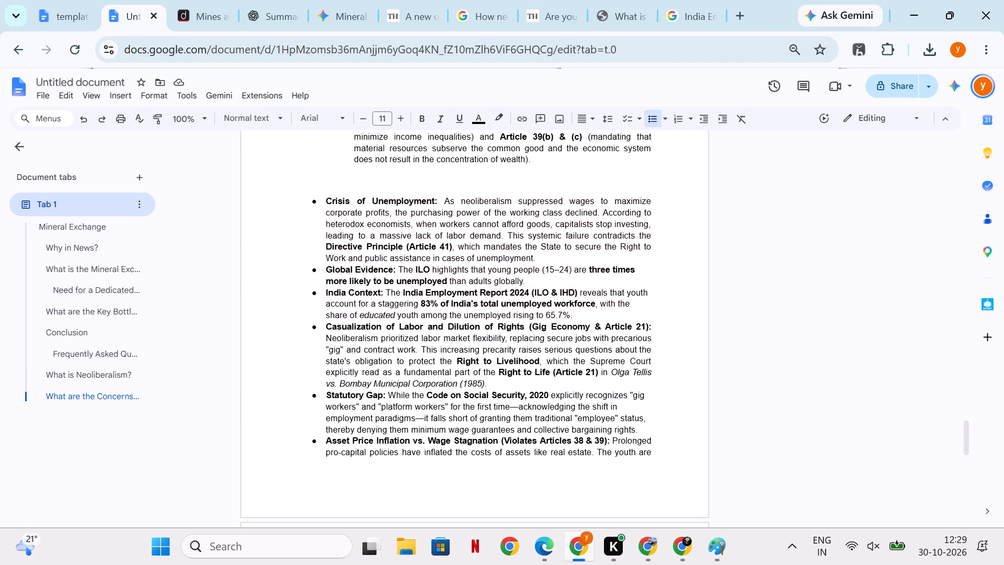
left_click_drag(327, 199, 594, 311)
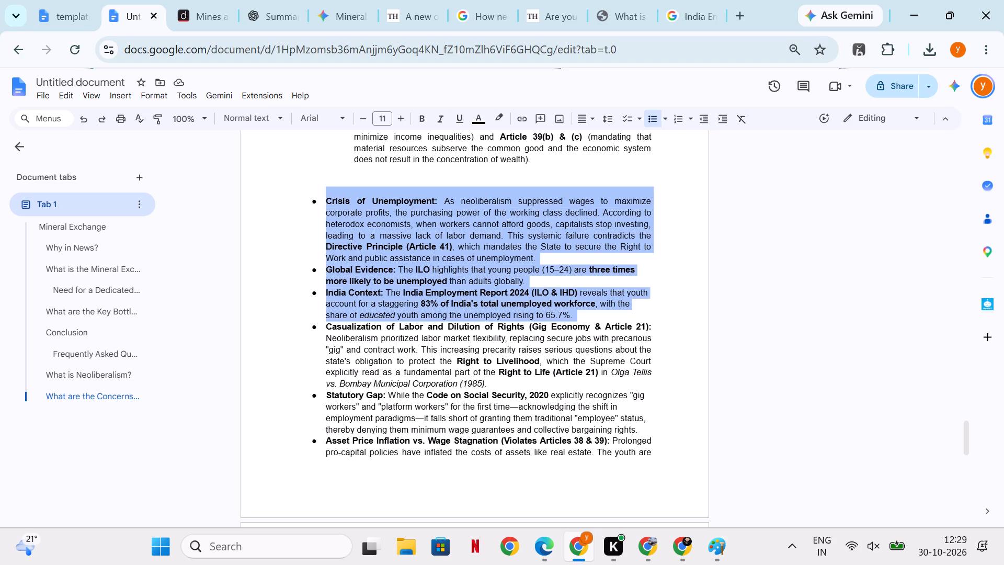
left_click_drag(594, 311, 594, 312)
key("BackSpace")
Remove "(Gig Economy & Article 21)" from the draft heading Casualization of Labor and Dilution of Rights, keeping its colon.
scroll(587, 311, "up", 3)
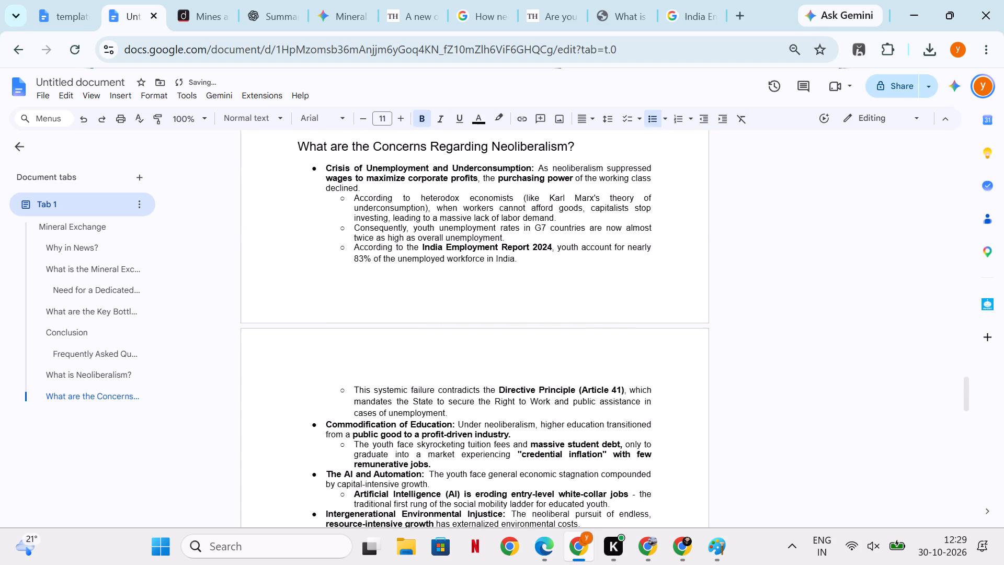
scroll(589, 291, "up", 2)
scroll(455, 254, "down", 1)
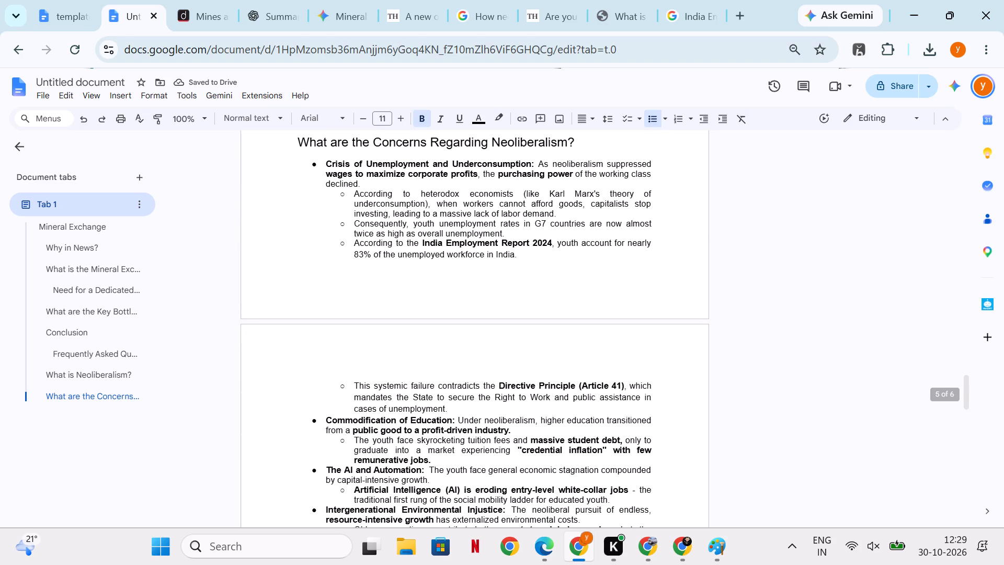
scroll(455, 254, "down", 4)
left_click(441, 170)
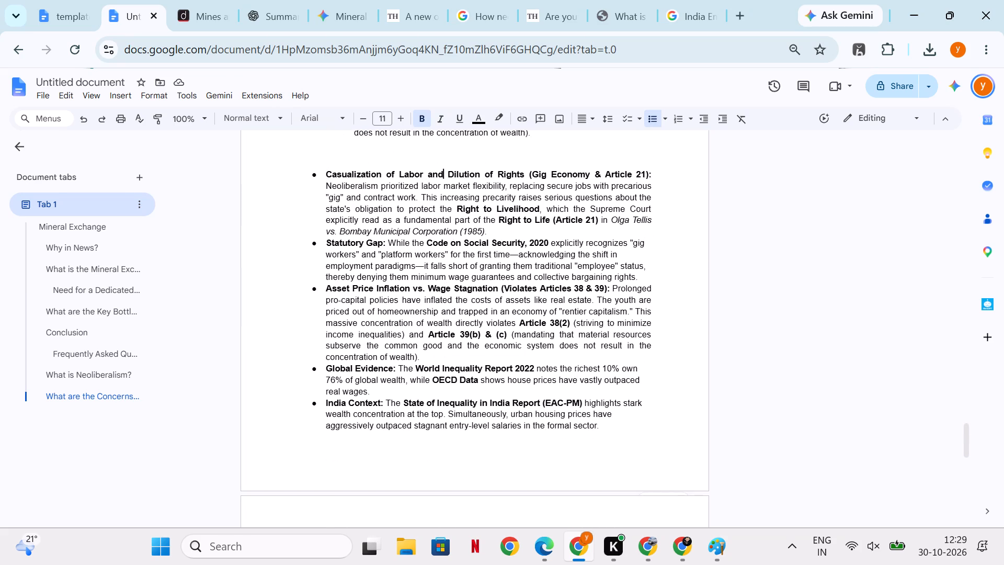
left_click_drag(526, 173, 532, 173)
left_click_drag(532, 173, 651, 179)
key("BackSpace")
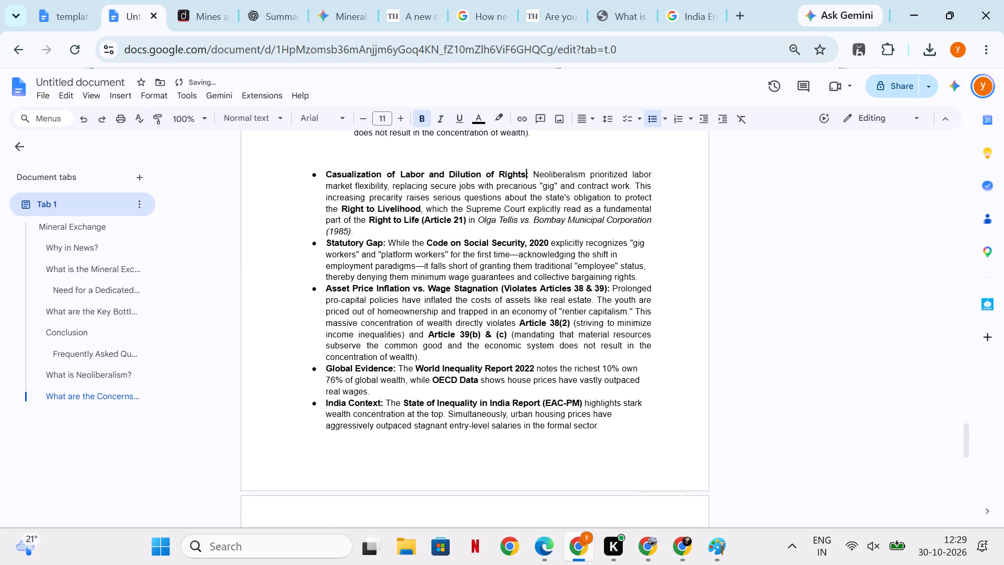
Split the sentence starting "This increasing precarity" into a sub-bullet under the draft point Casualization of Labor and Dilution of Rights.
left_click(373, 177)
left_click(421, 185)
left_click(633, 184)
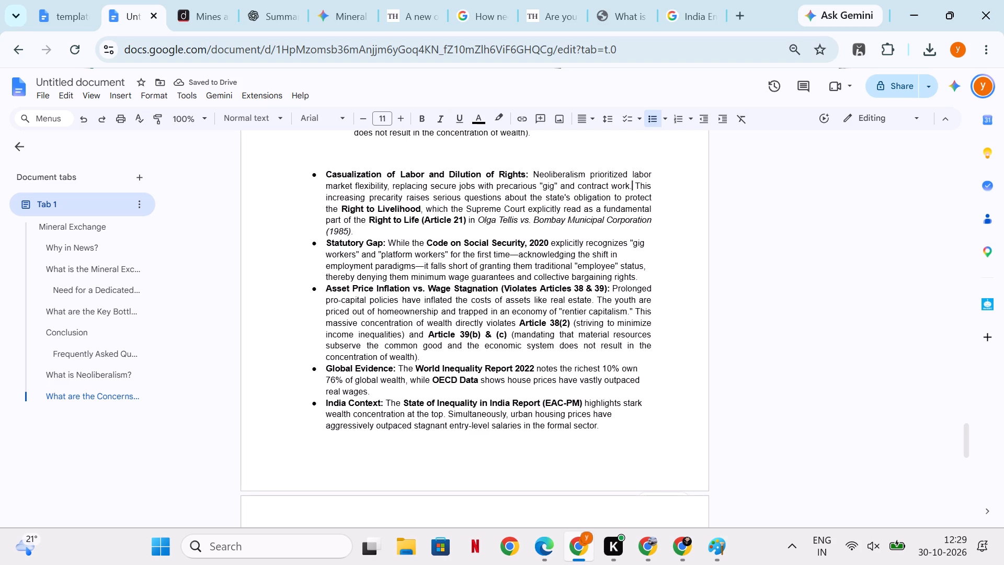
key("Right")
key("Return")
key("Tab")
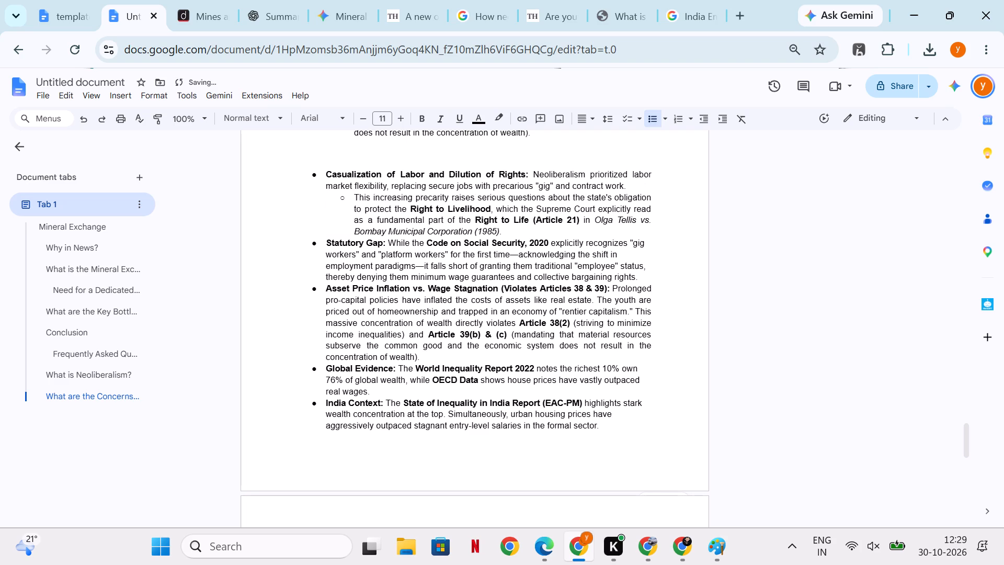
left_click(449, 196)
left_click(399, 204)
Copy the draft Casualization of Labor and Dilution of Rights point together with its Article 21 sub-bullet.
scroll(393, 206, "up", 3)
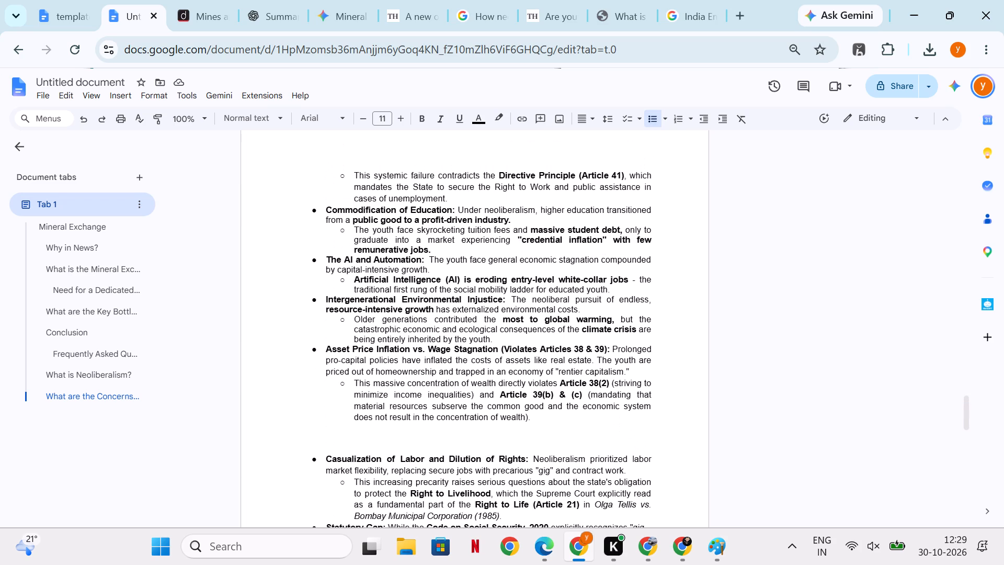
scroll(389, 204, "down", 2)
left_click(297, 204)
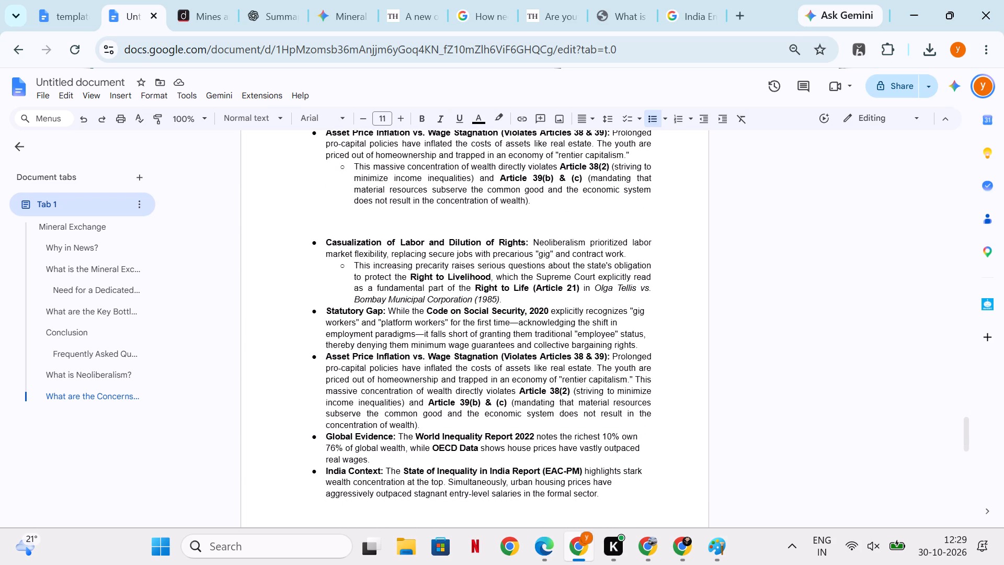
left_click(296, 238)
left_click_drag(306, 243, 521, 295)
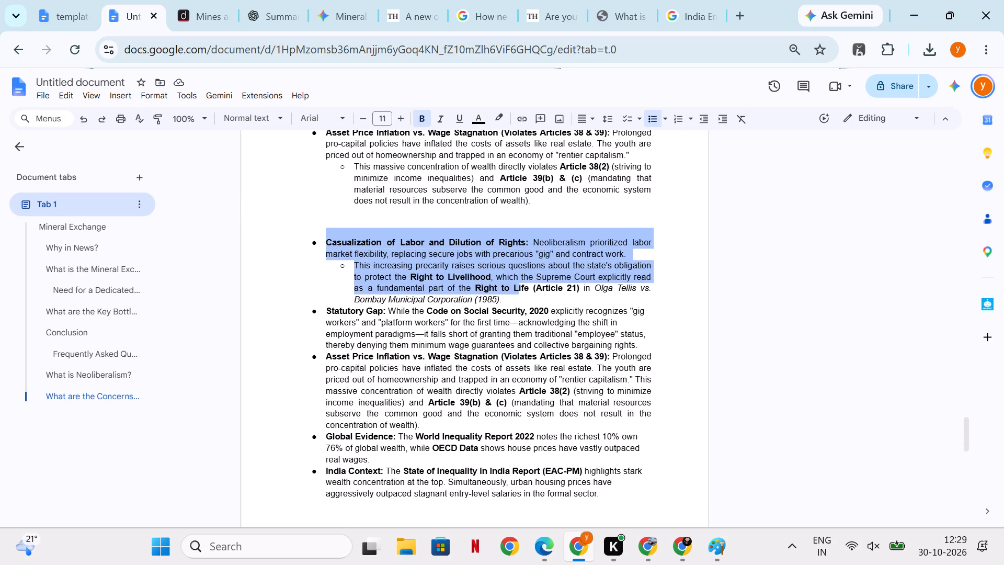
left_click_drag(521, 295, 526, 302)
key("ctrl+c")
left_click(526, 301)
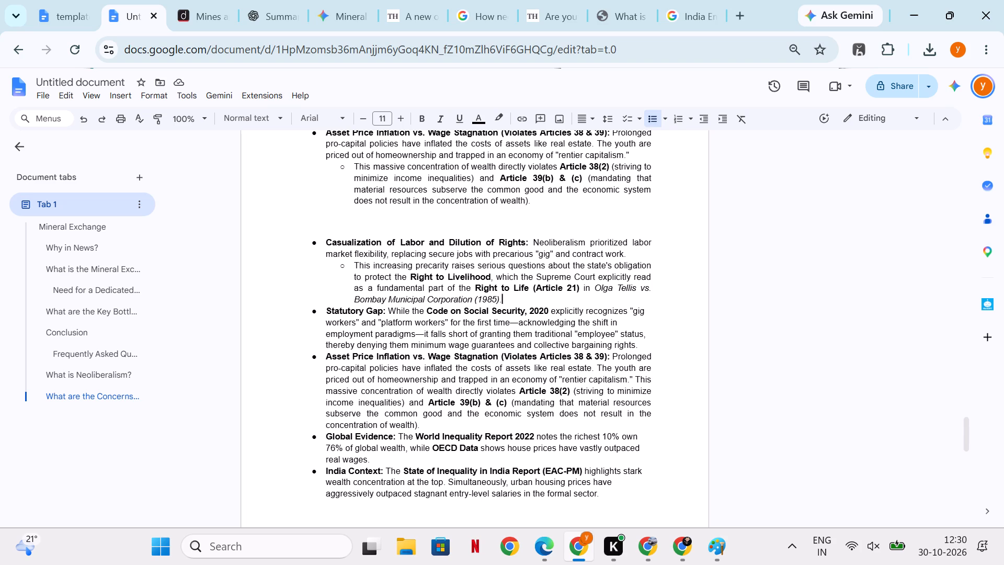
Remove the "Statutory Gap:" label and make its Code on Social Security, 2020 text a sub-bullet under Casualization of Labor.
left_click(328, 314)
left_click_drag(328, 314, 381, 313)
key("BackSpace")
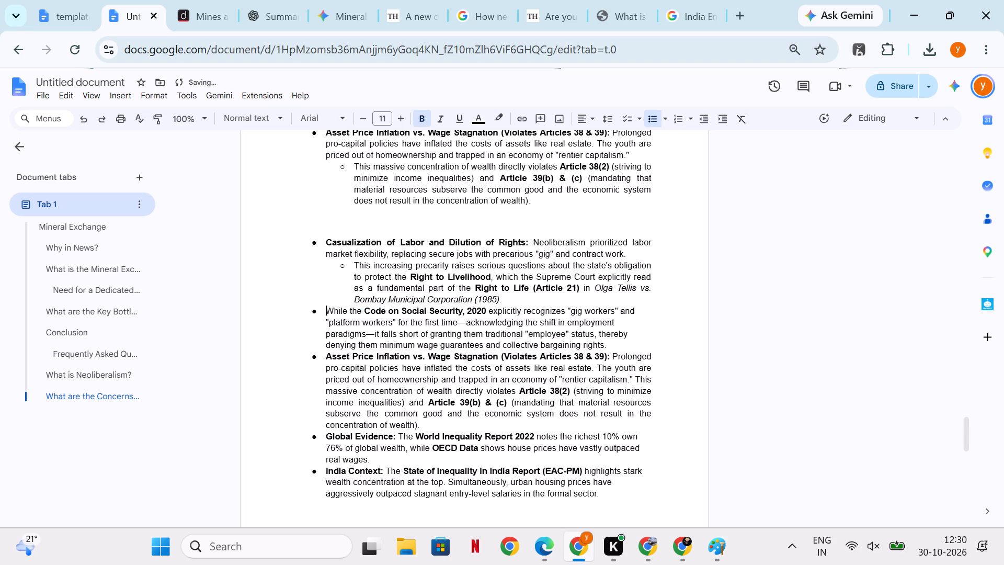
key("Tab")
Delete "for the first time—acknowledging the shift in employment paradigms—" from the Code on Social Security, 2020 sub-bullet, leaving a space instead.
left_click(507, 319)
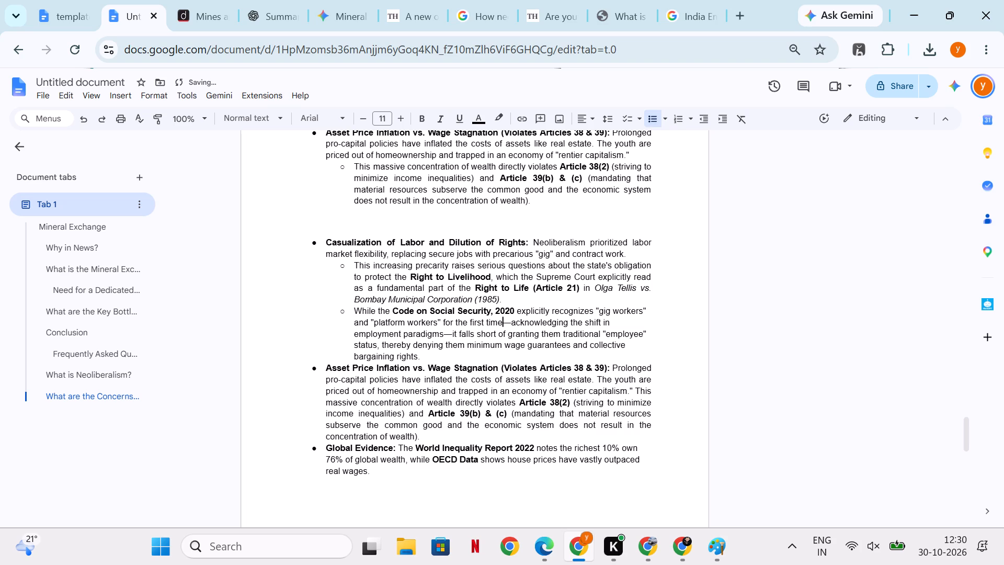
left_click_drag(444, 324, 450, 334)
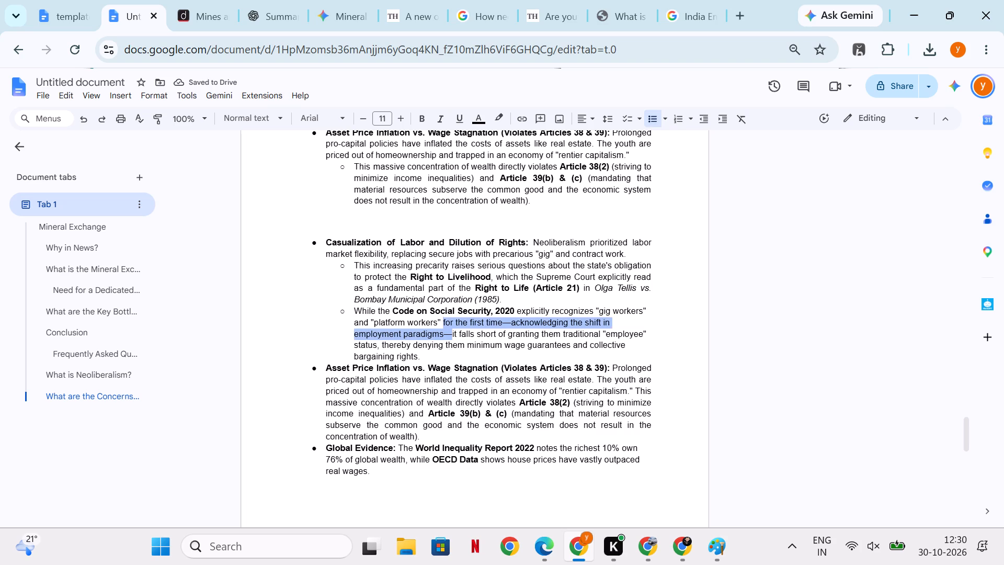
left_click_drag(450, 334, 453, 336)
key("BackSpace")
key("space")
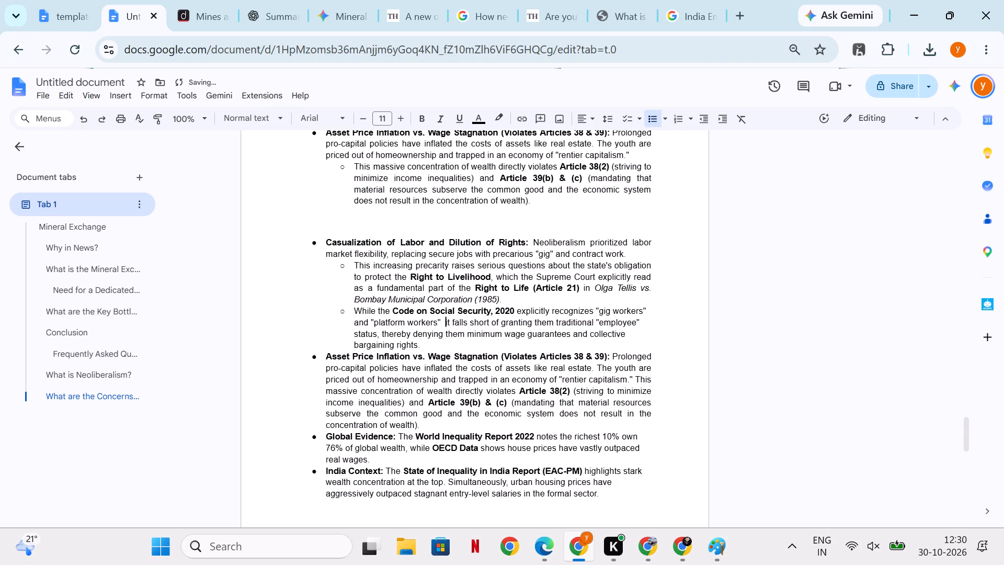
Bold "denying them minimum wage guarantees and collective bargaining rights." in the Code on Social Security sub-bullet.
left_click_drag(413, 336, 447, 346)
key("ctrl+b")
left_click(447, 346)
Copy the draft Casualization of Labor point with both sub-bullets into the concerns section after Commodification of Education, removing the leftover empty bullet.
scroll(447, 344, "down", 1)
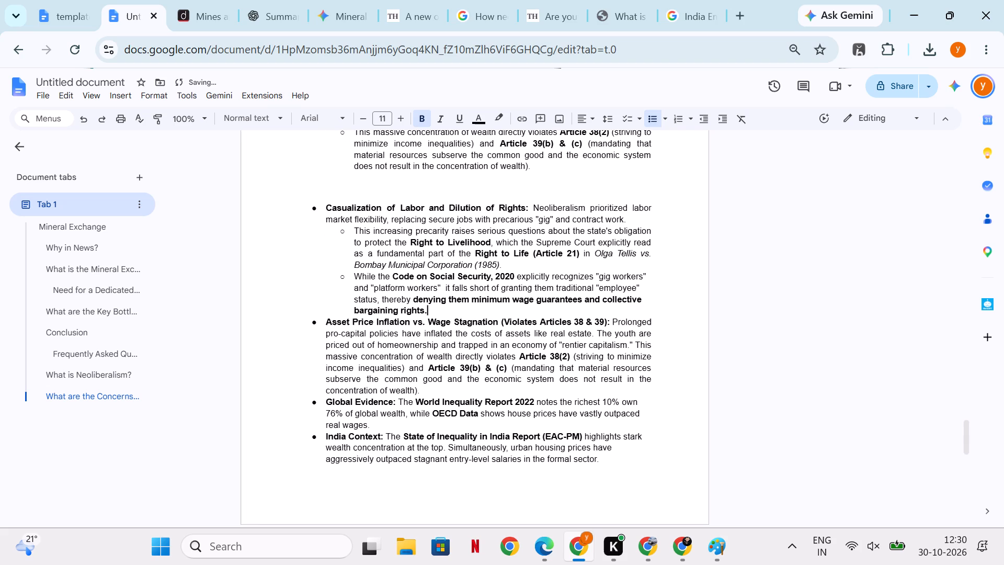
scroll(447, 343, "down", 1)
left_click(390, 333)
left_click_drag(324, 208, 400, 258)
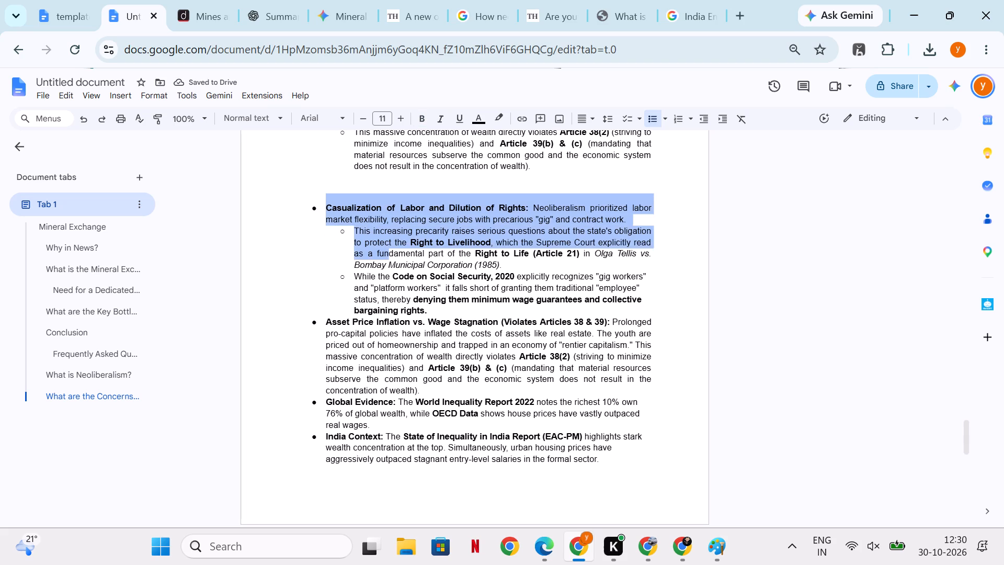
left_click_drag(400, 258, 464, 312)
key("ctrl+c")
scroll(458, 292, "up", 2)
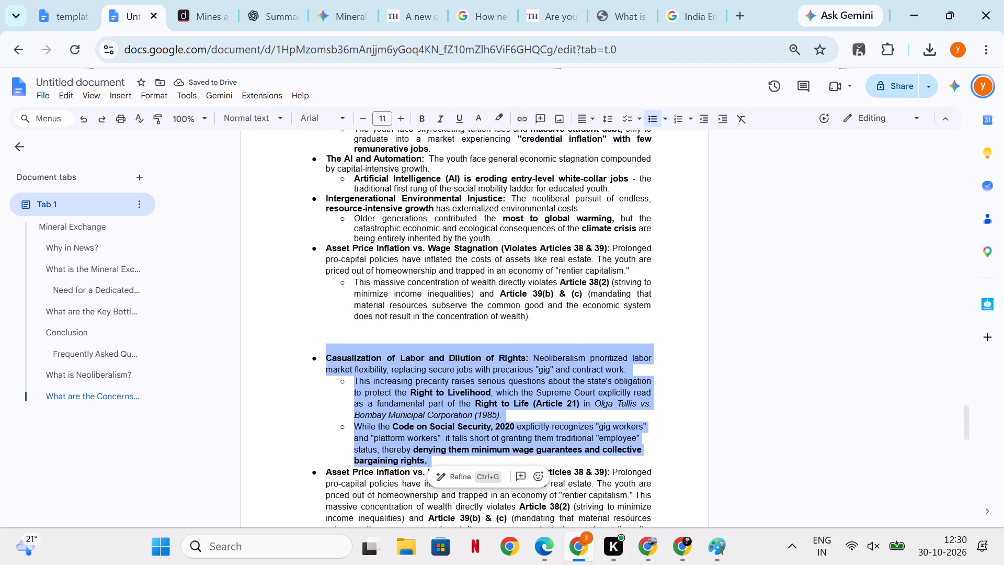
scroll(434, 265, "up", 4)
left_click(363, 198)
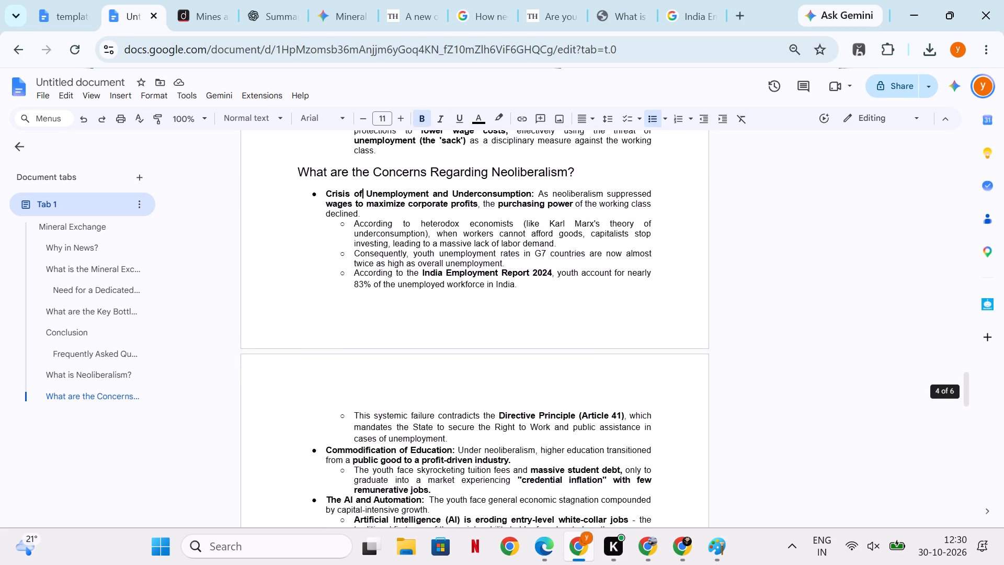
left_click(589, 179)
scroll(502, 385, "down", 1)
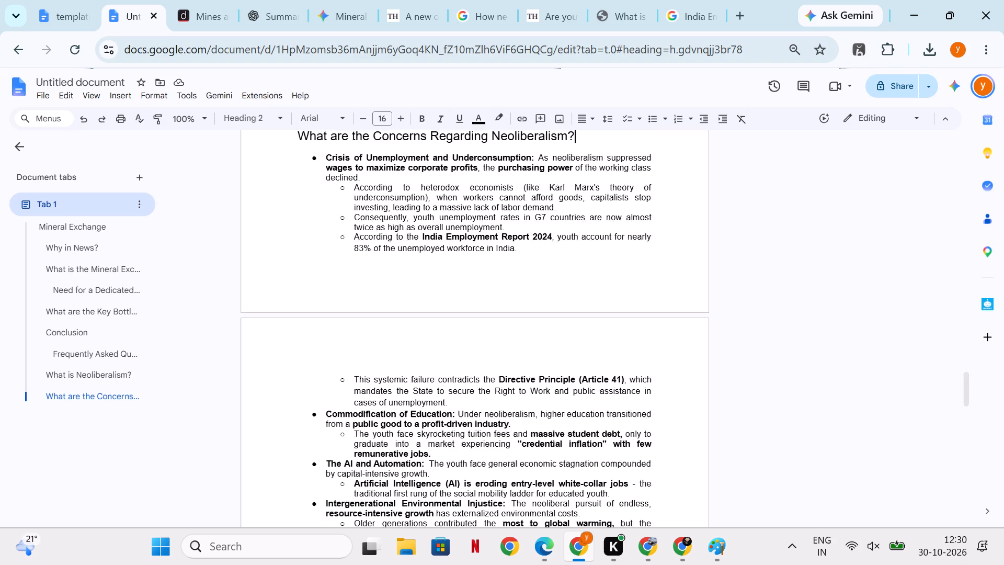
scroll(502, 385, "down", 1)
left_click(464, 358)
scroll(470, 386, "down", 1)
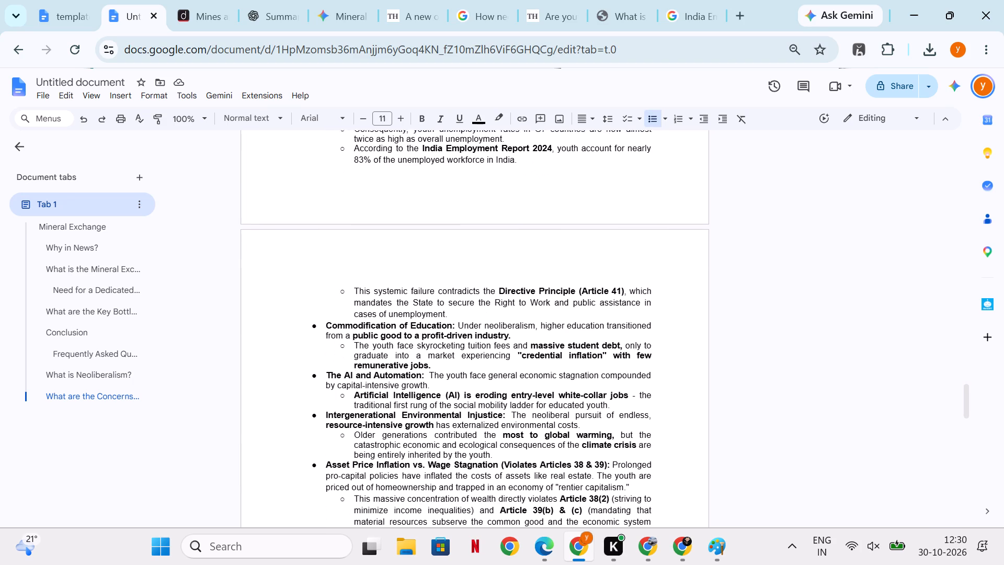
scroll(470, 386, "down", 1)
left_click(470, 352)
left_click(465, 356)
key("Down")
key("Return")
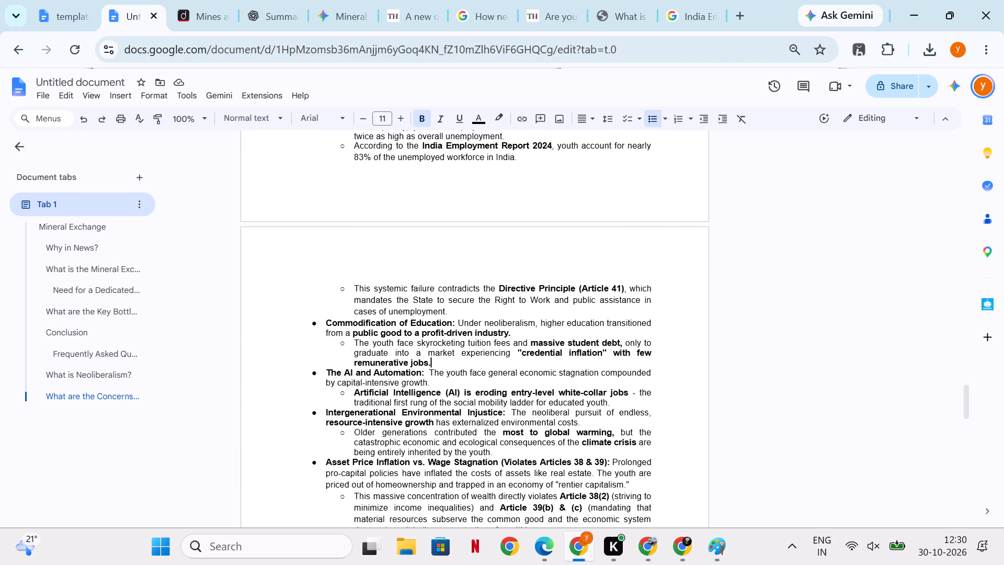
key("shift+Tab")
key("ctrl+v")
scroll(444, 342, "down", 1)
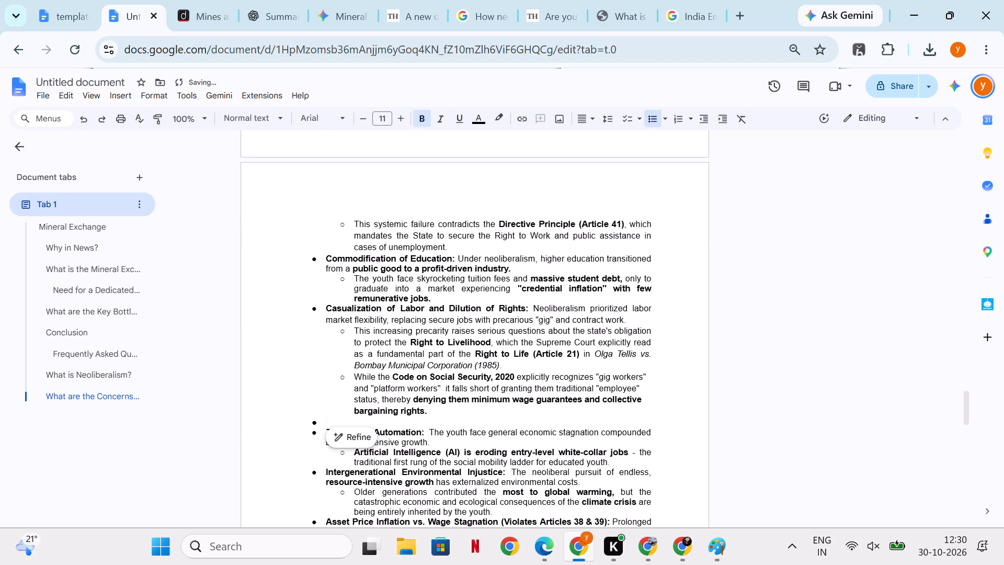
key("BackSpace")
key("BackSpace")
key("BackSpace")
Delete the draft Casualization of Labor and duplicate Asset Price Inflation points, plus the "Global Evidence:" label before World Inequality Report 2022.
scroll(444, 342, "down", 5)
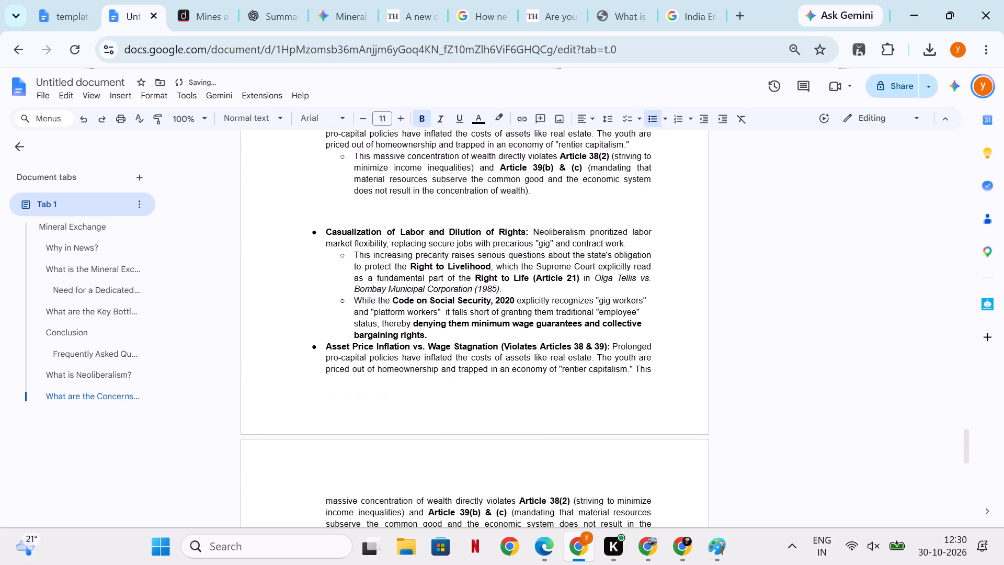
left_click_drag(316, 229, 435, 329)
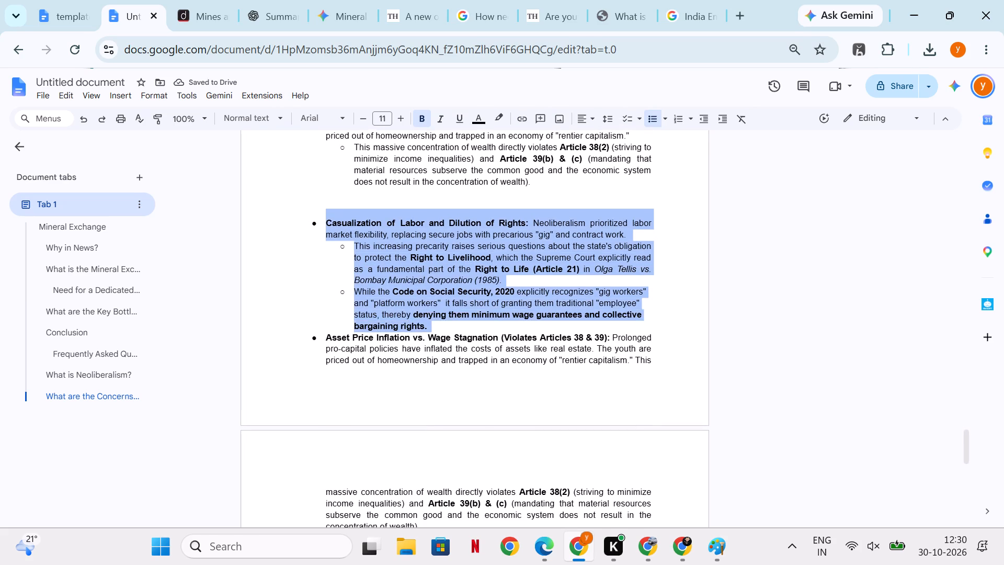
left_click_drag(435, 329, 494, 375)
scroll(440, 338, "down", 2)
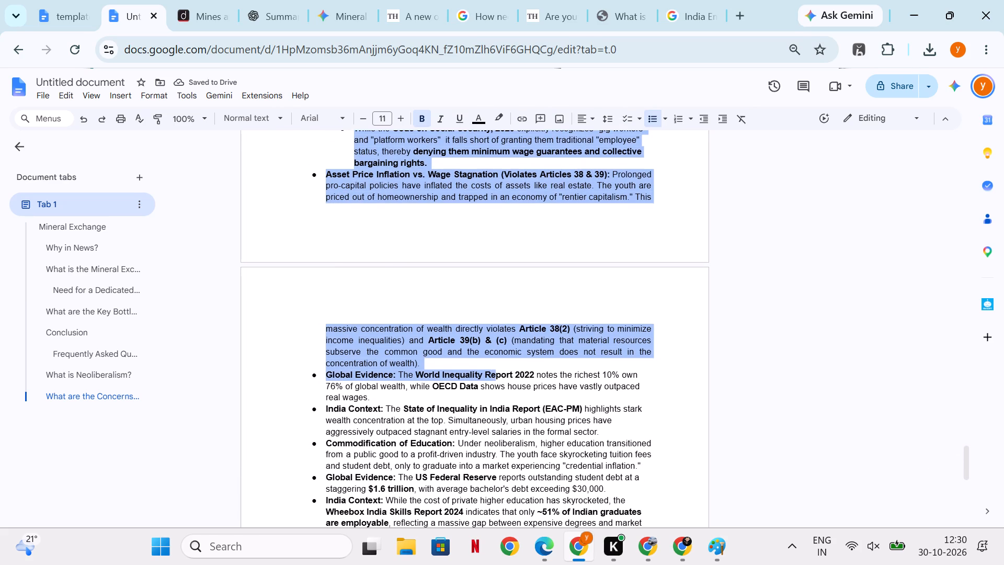
left_click_drag(494, 375, 400, 372)
key("BackSpace")
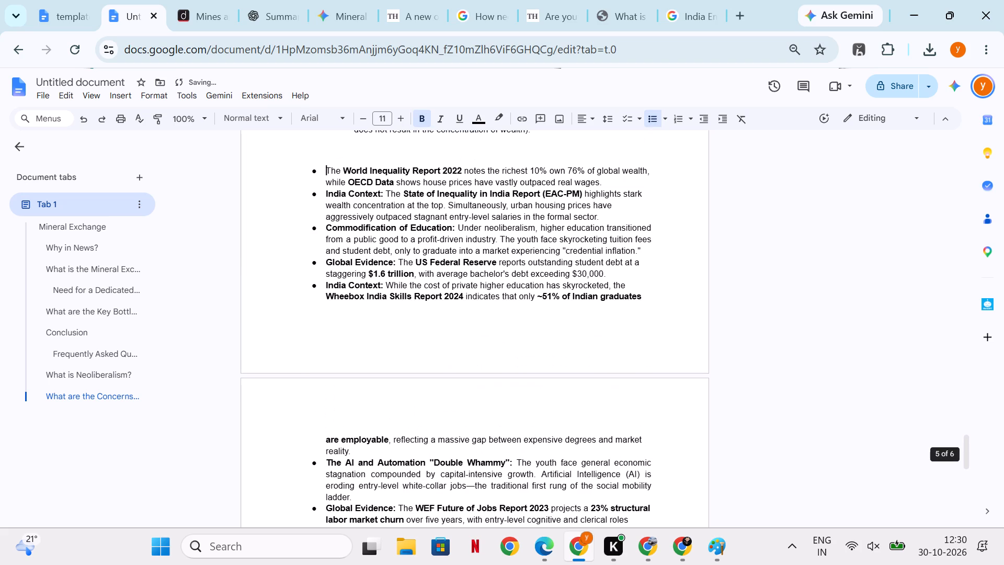
Delete the draft World Inequality Report 2022 point and the State of Inequality in India Report (EAC-PM) point.
key("ctrl+shift+Down")
key("ctrl+shift+Down")
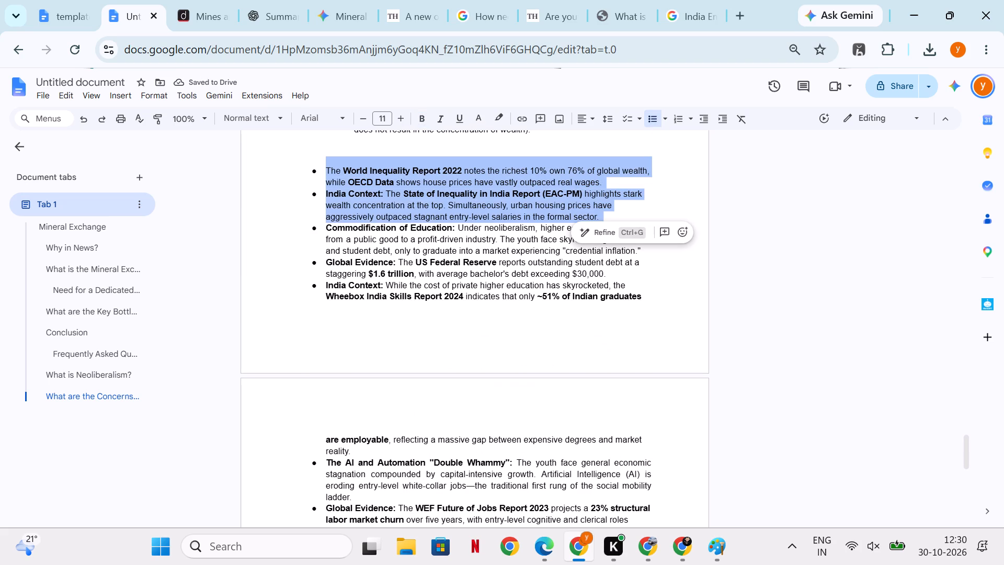
left_click(400, 372)
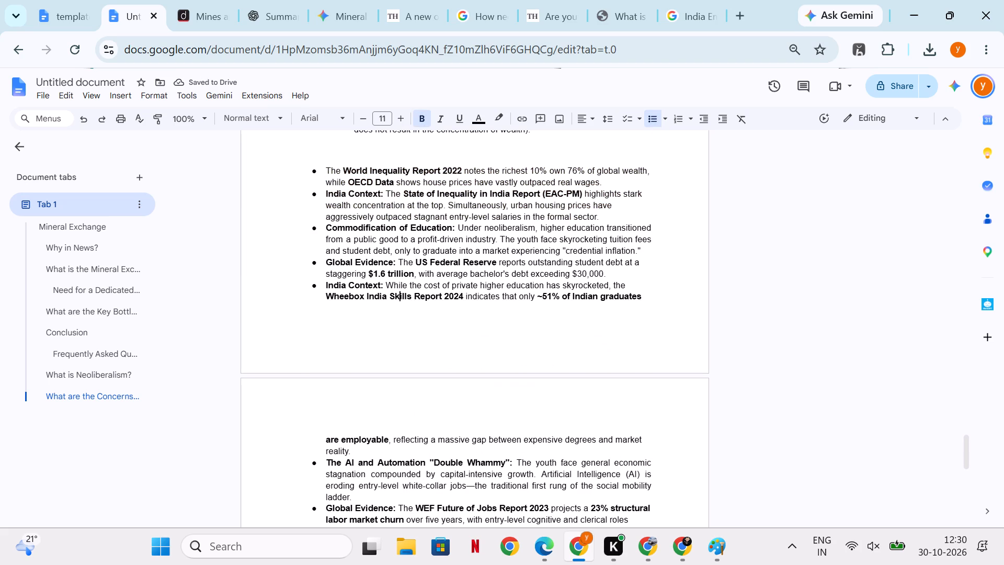
left_click_drag(326, 173, 603, 216)
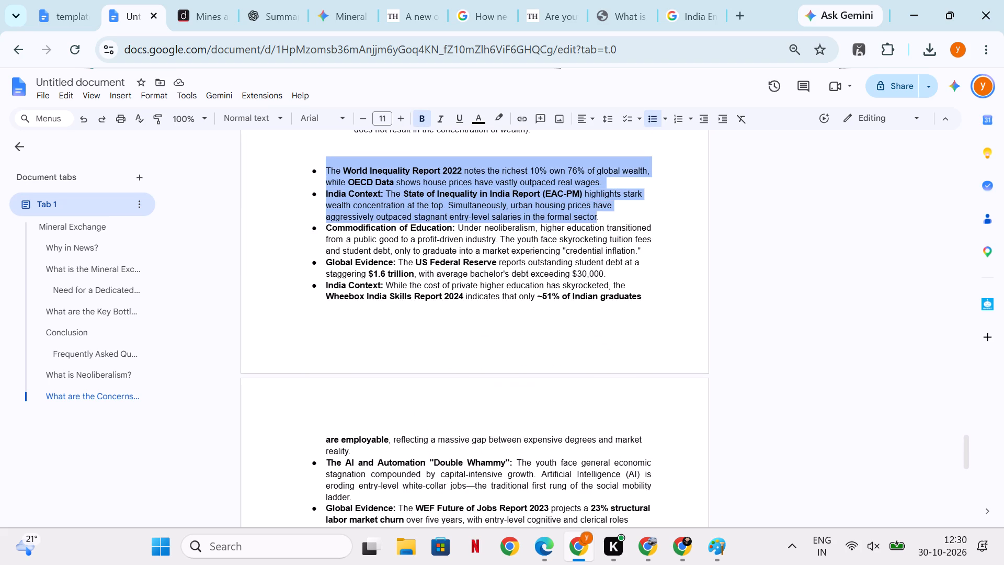
left_click_drag(603, 216, 607, 217)
key("BackSpace")
key("ctrl+shift+Down")
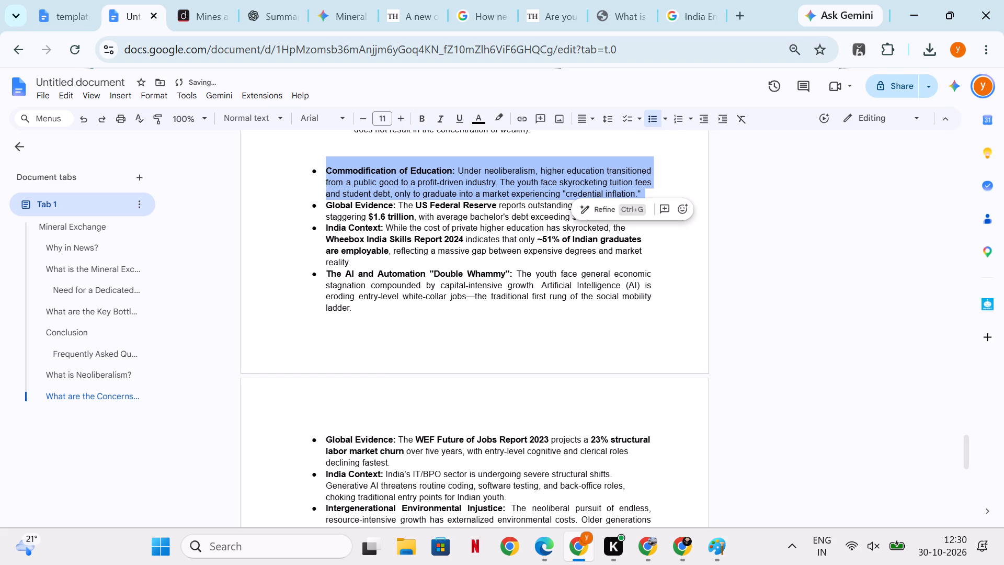
left_click(539, 174)
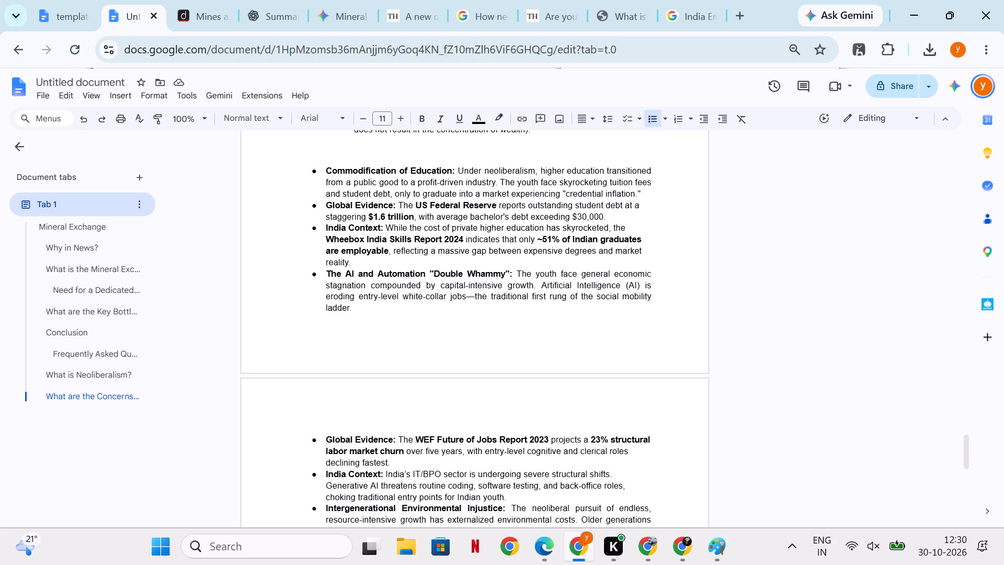
left_click_drag(610, 230, 612, 253)
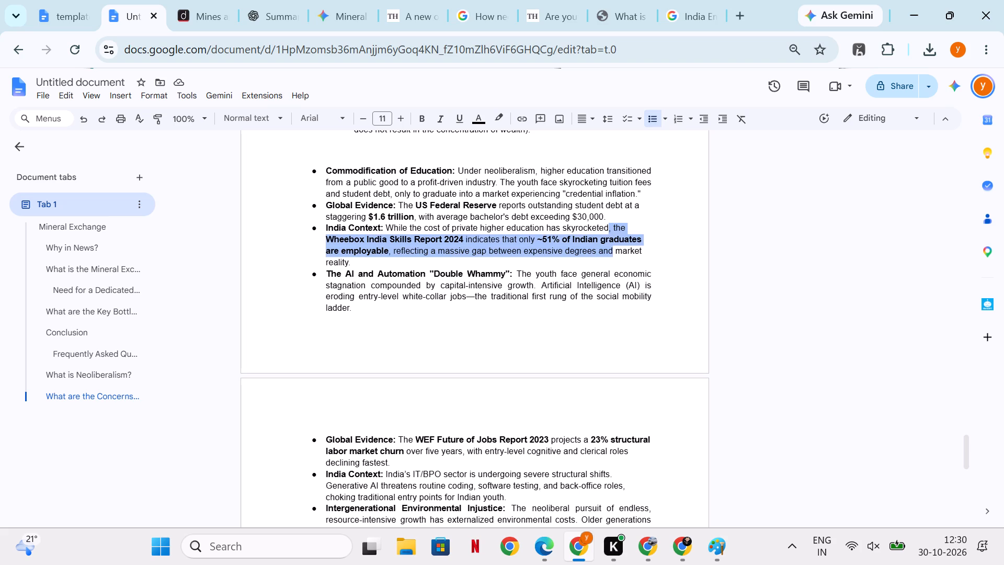
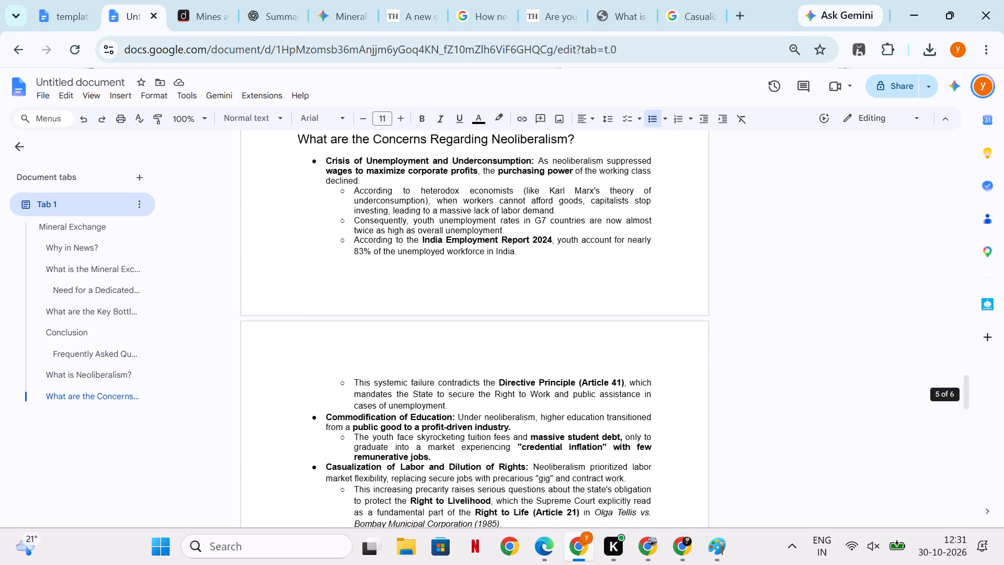
scroll(442, 278, "up", 1)
scroll(458, 330, "up", 1)
scroll(455, 312, "down", 1)
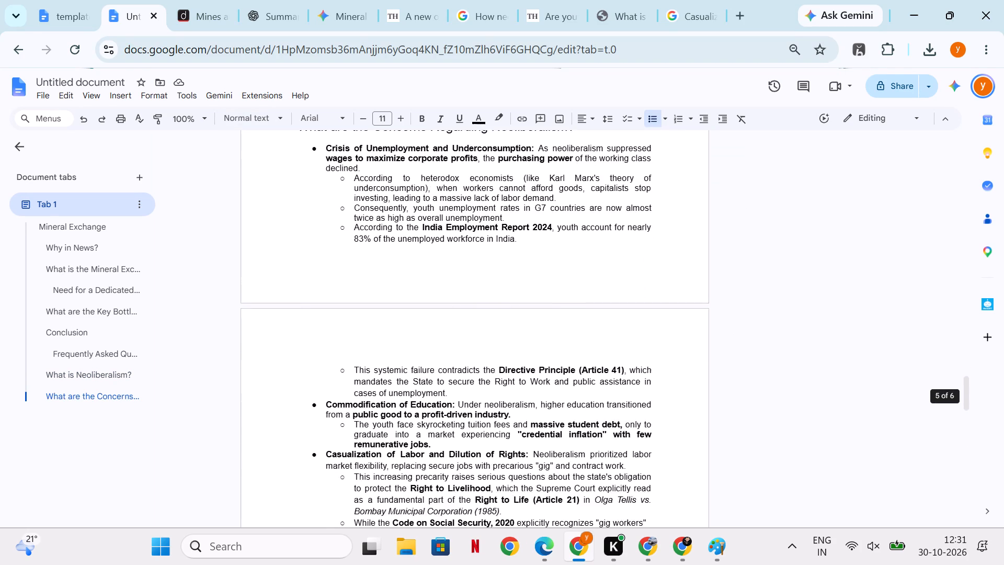
scroll(455, 312, "down", 2)
left_click_drag(532, 316, 639, 332)
key("ctrl+v")
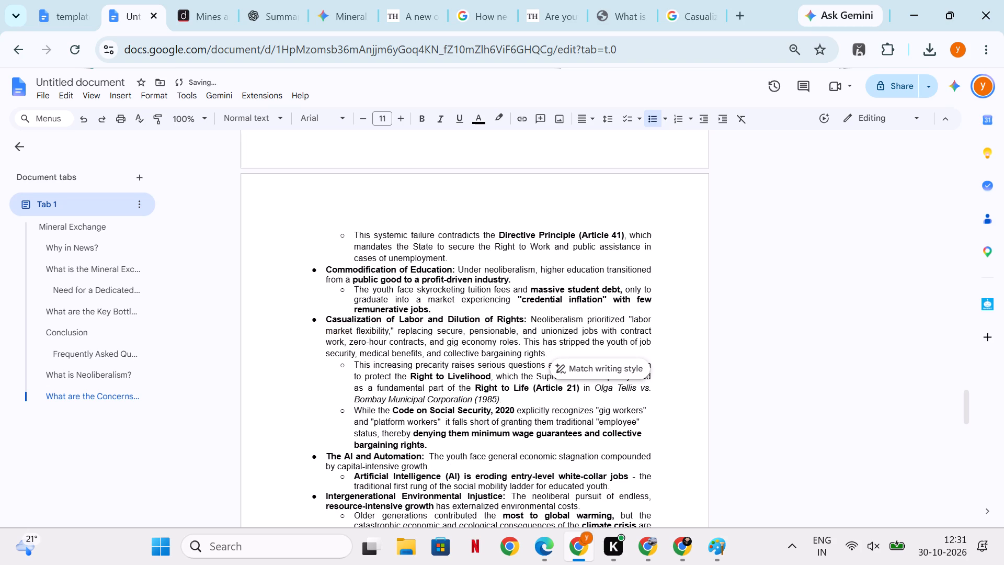
Bold "youth of job security, medical benefits, and collective bargaining rights." and "unionized jobs with contract work, zero-hour contracts, and gig economy roles." in the Casualization point.
left_click_drag(553, 349, 606, 340)
key("ctrl+b")
left_click(521, 343)
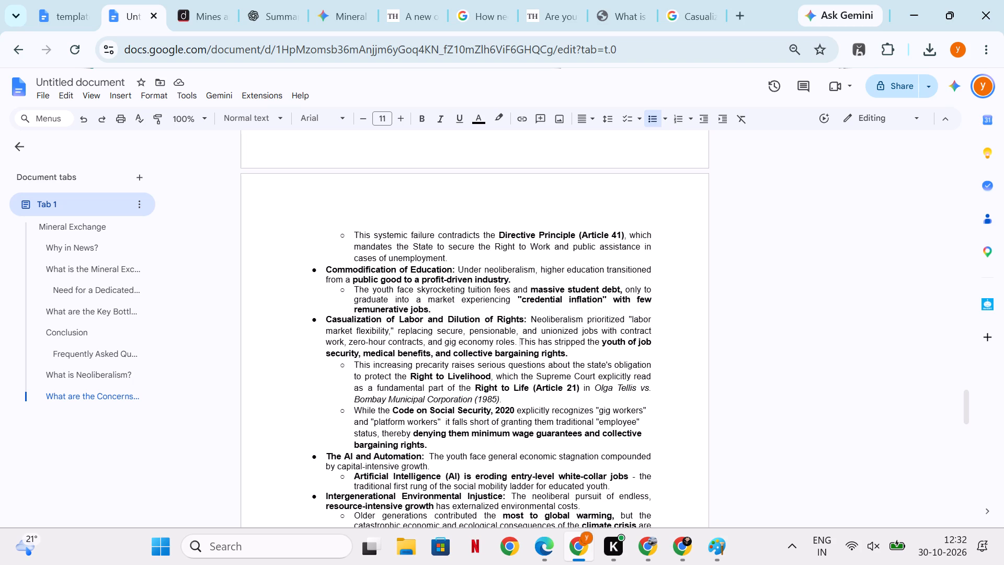
left_click_drag(517, 341, 560, 334)
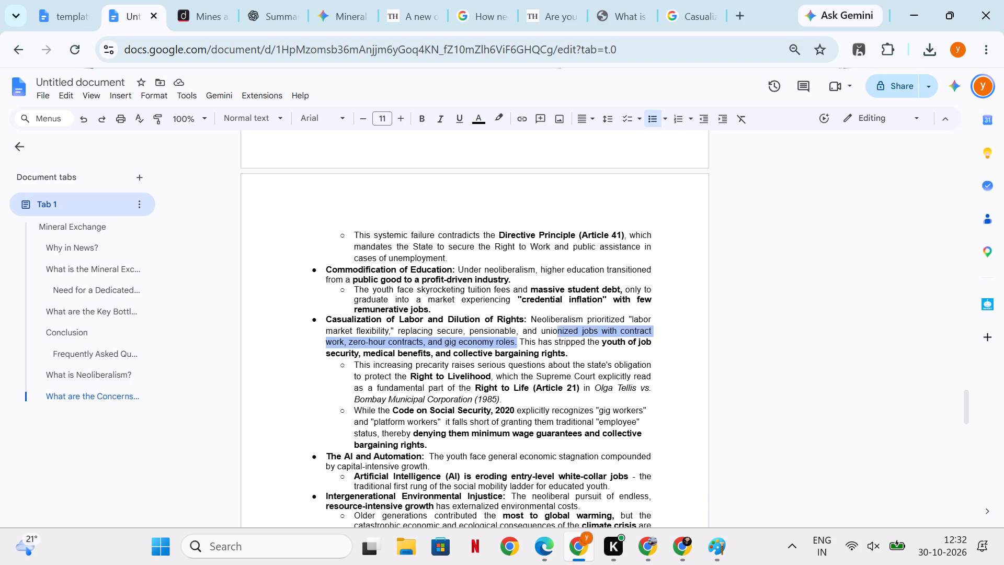
left_click_drag(560, 334, 541, 329)
key("ctrl+b")
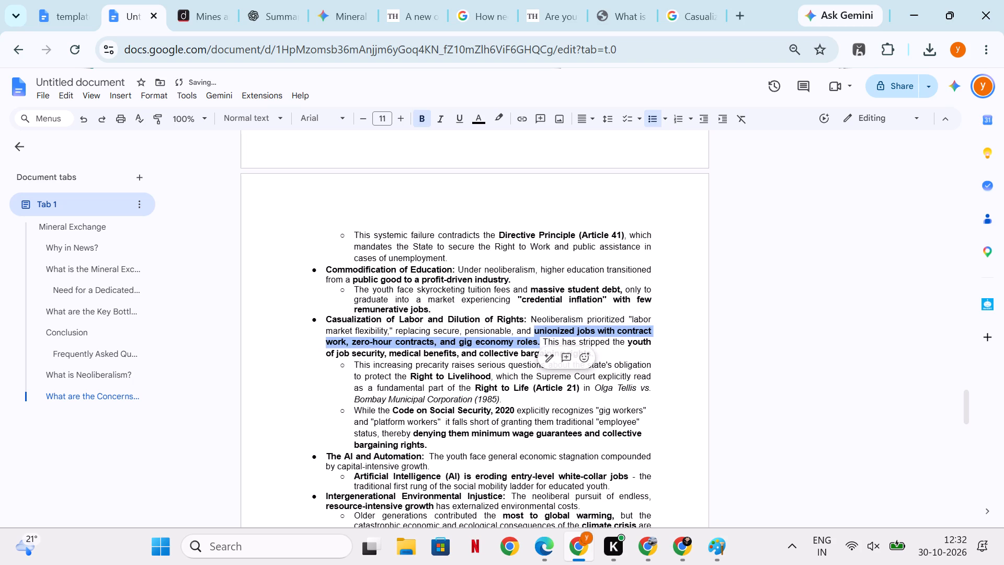
left_click(476, 348)
left_click(452, 362)
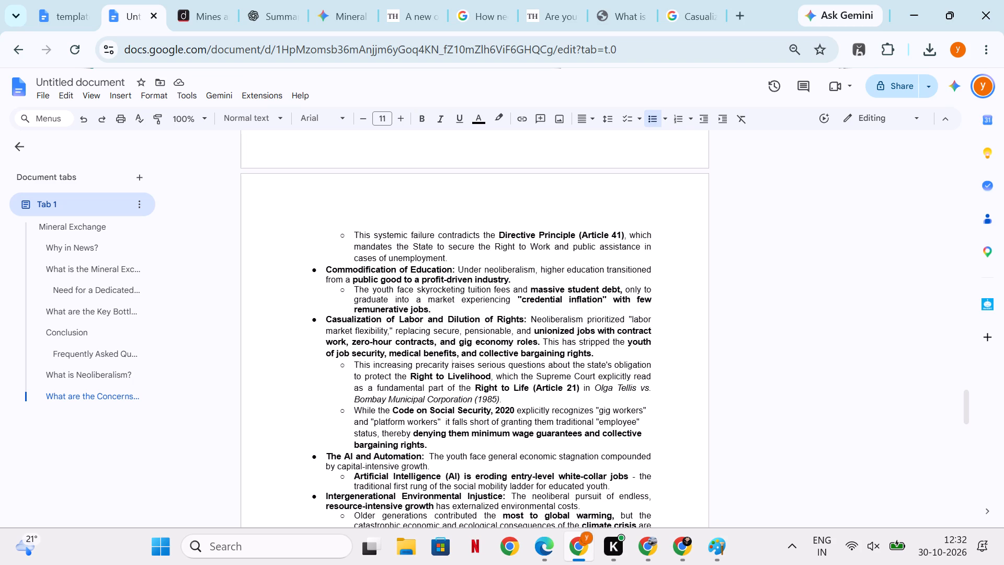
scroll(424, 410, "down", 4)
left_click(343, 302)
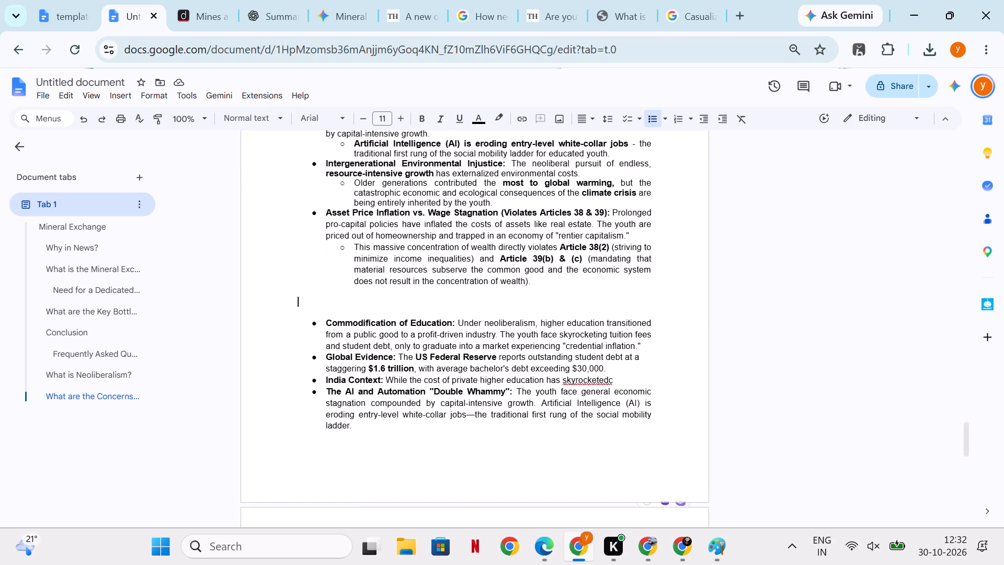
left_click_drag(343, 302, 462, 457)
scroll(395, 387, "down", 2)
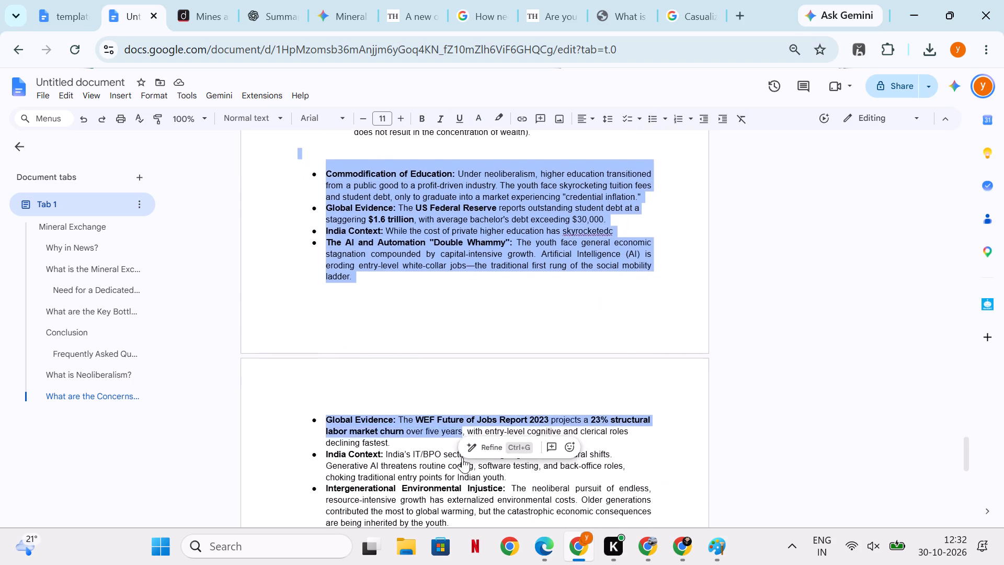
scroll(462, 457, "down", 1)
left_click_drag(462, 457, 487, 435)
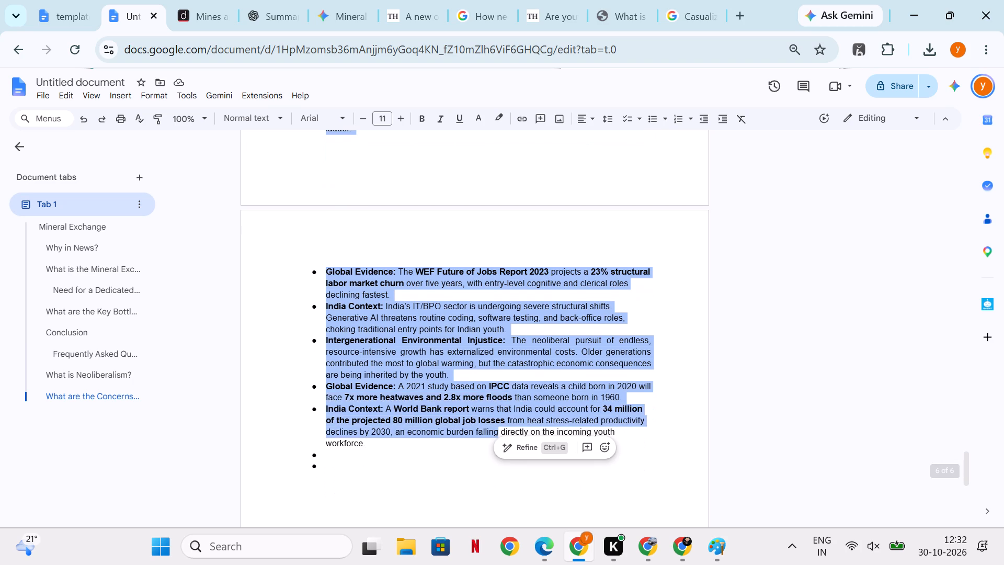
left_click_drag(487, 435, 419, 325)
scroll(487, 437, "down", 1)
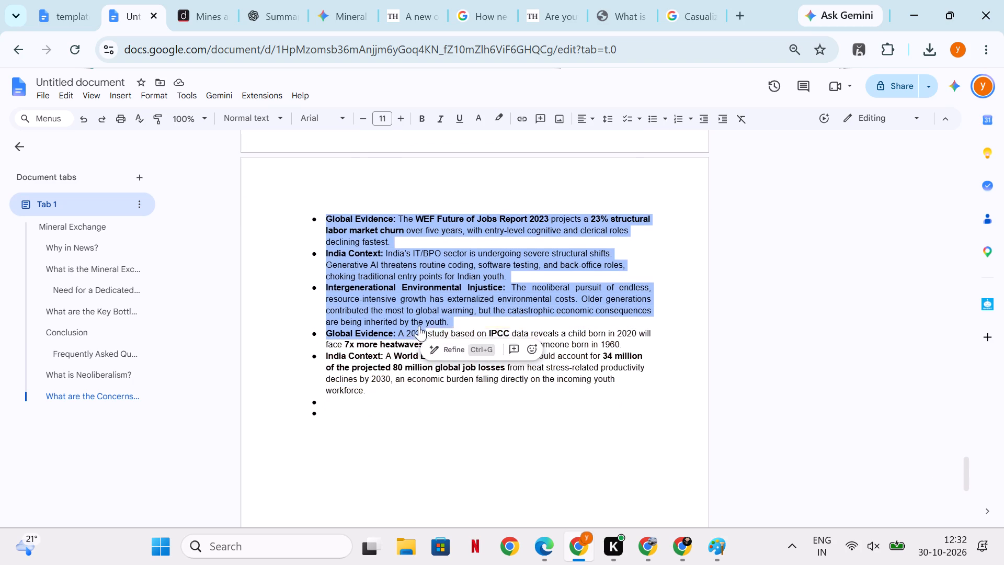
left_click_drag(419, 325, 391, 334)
Copy the draft's IPCC and World Bank evidence into sub-bullets under Intergenerational Environmental Injustice in the concerns section, removing the leftover empty bullets.
left_click(388, 335)
left_click_drag(399, 337, 410, 374)
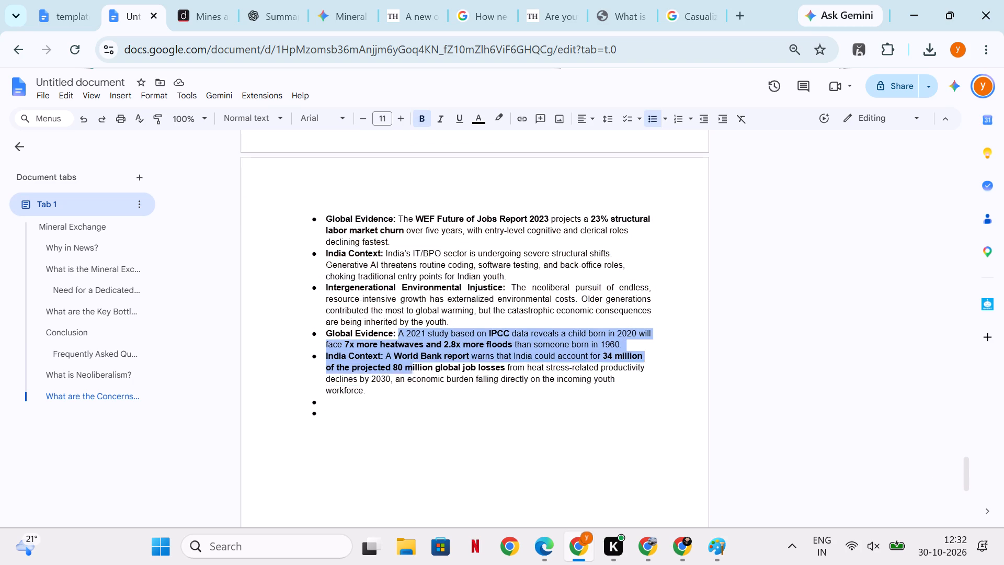
left_click_drag(410, 374, 413, 402)
key("ctrl+c")
scroll(413, 402, "up", 3)
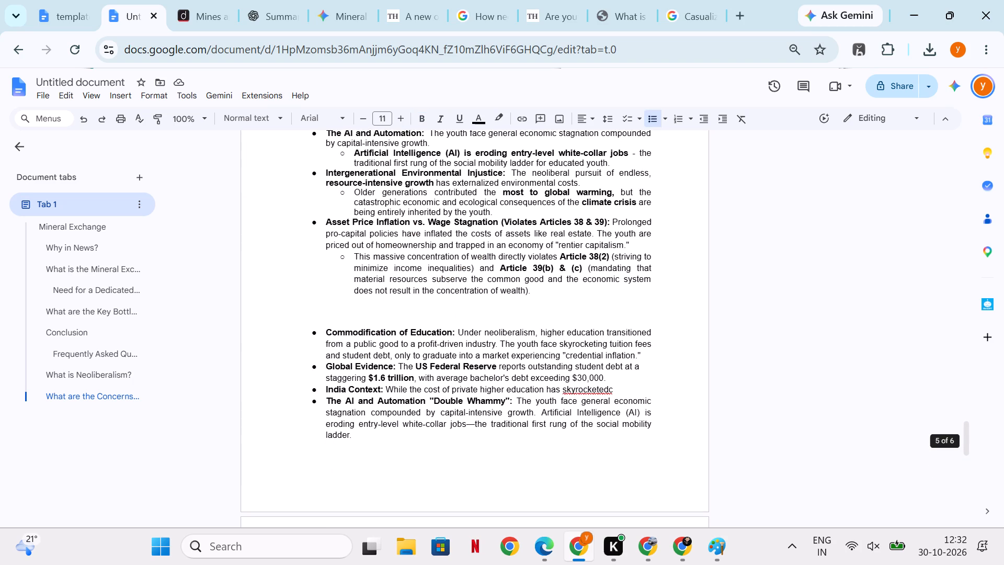
scroll(401, 289, "up", 1)
left_click(513, 265)
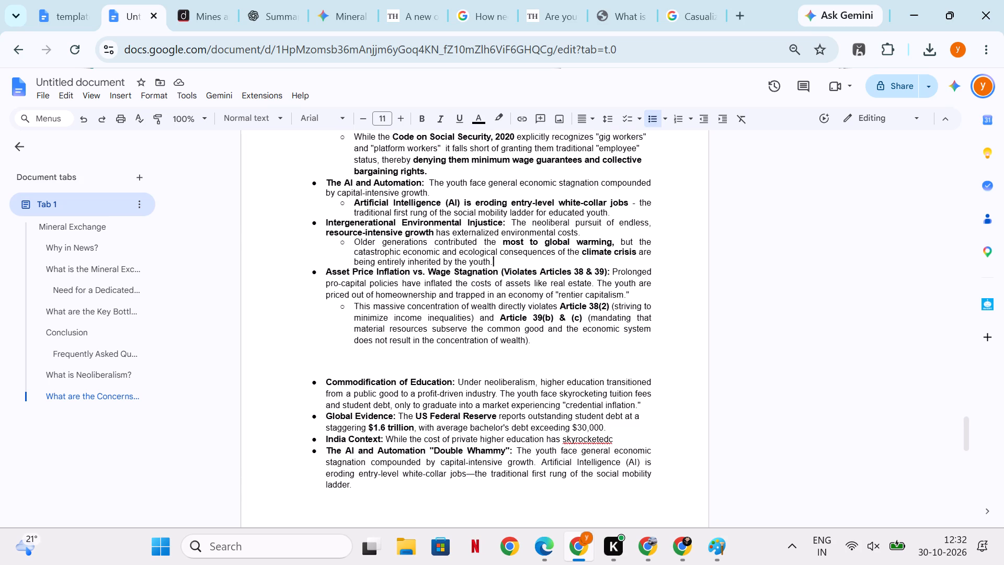
key("Return")
key("ctrl+v")
key("BackSpace")
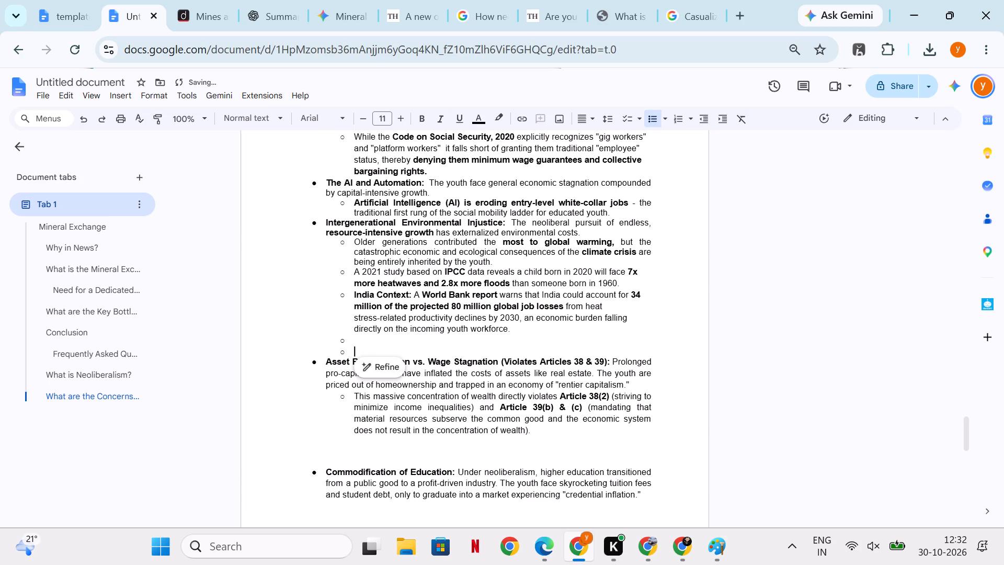
key("BackSpace")
key("BackSpace")
key("BackSpace")
key("BackSpace")
key("BackSpace")
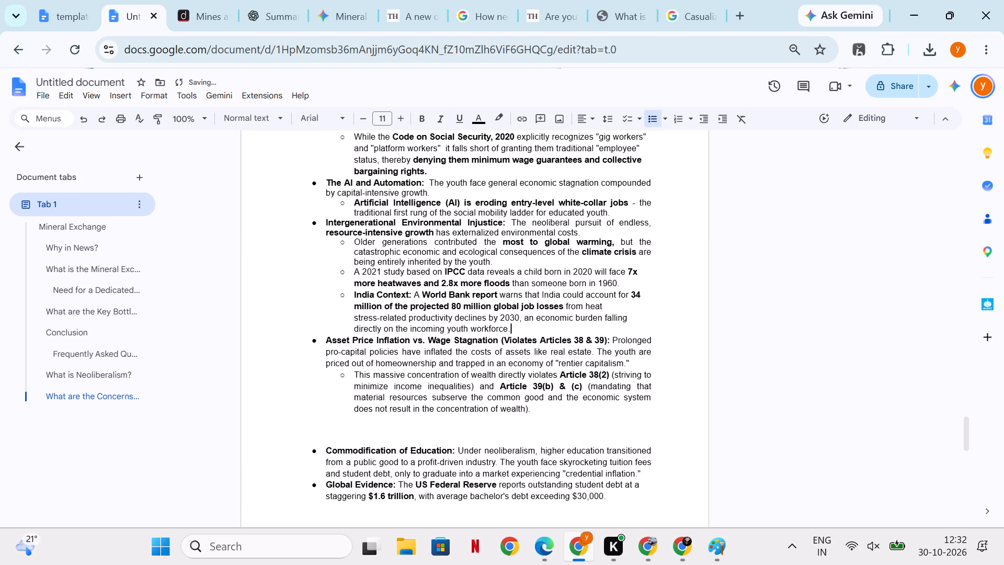
Remove the "India Context:" label from the World Bank report sub-bullet.
left_click_drag(352, 294, 414, 292)
key("BackSpace")
Add "Youth" to the concerns heading so it reads "What are the Youth Concerns Regarding Neoliberalism?".
scroll(409, 296, "up", 6)
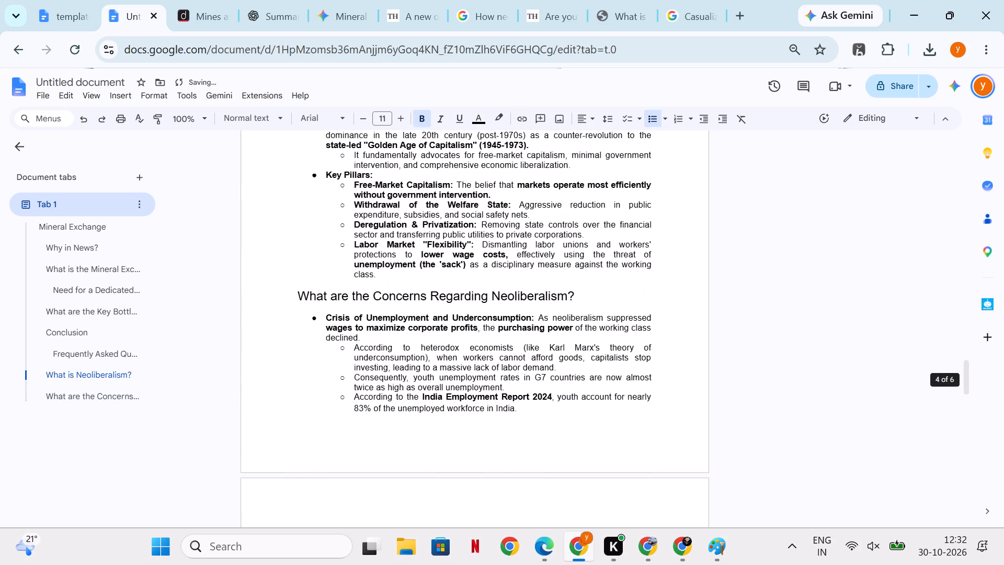
left_click(370, 296)
key("Right")
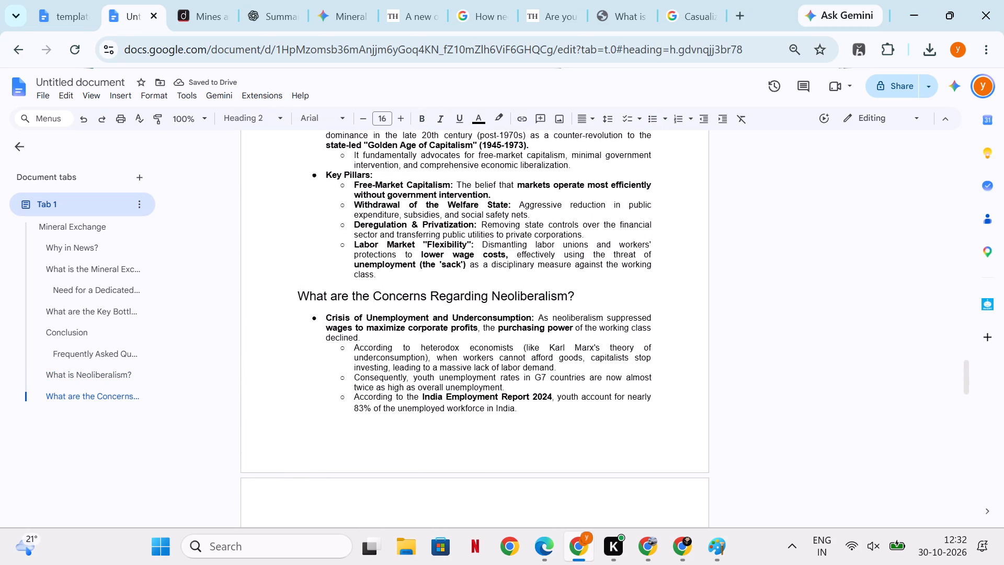
Review the IPCC and World Bank report sub-bullets under Intergenerational Environmental Injustice.
scroll(373, 297, "down", 1)
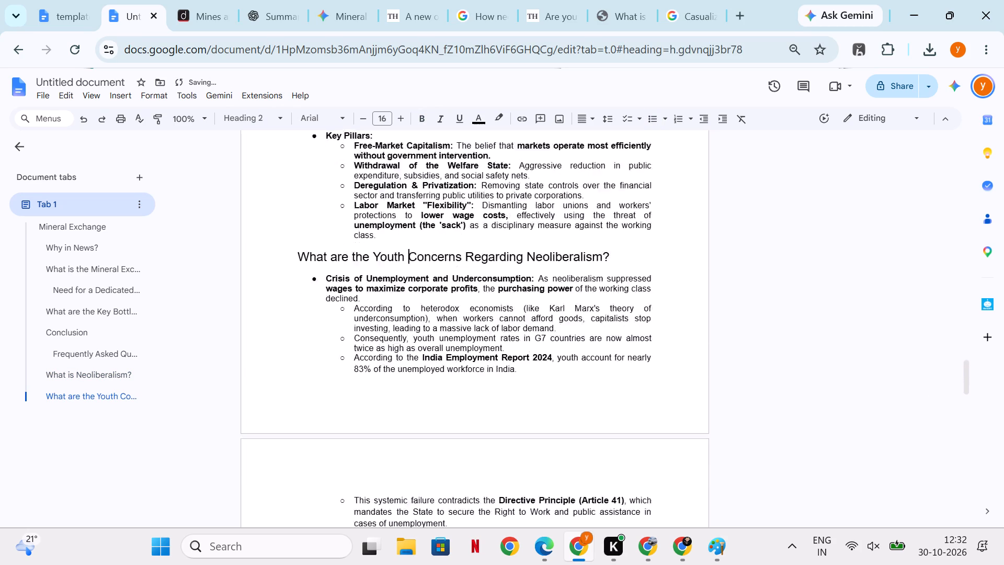
scroll(373, 297, "down", 4)
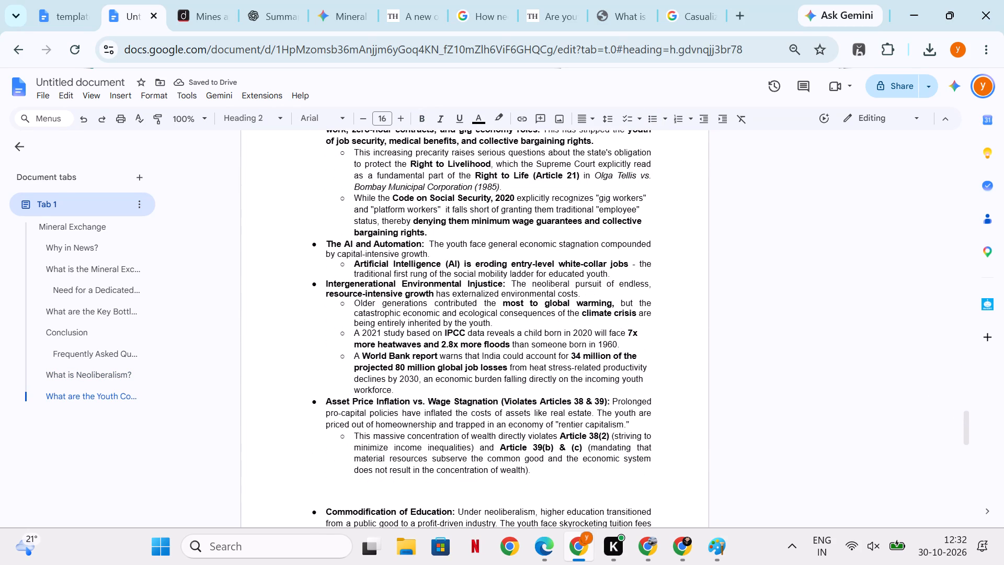
left_click(429, 342)
left_click(441, 338)
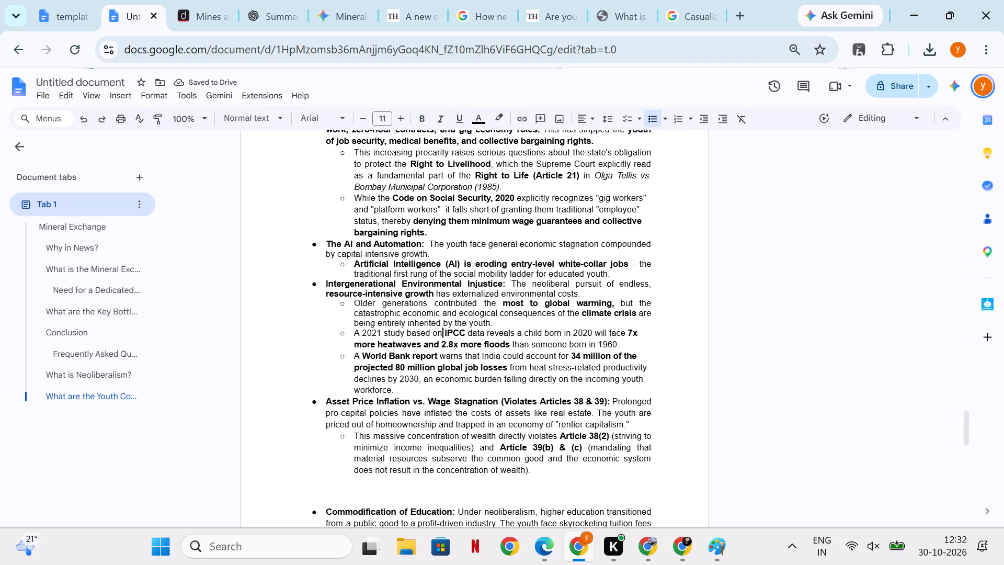
left_click(480, 331)
left_click(355, 355)
left_click(532, 365)
left_click(444, 382)
left_click(429, 392)
Delete all remaining draft points after the concerns section, from Commodification of Education through the World Bank evidence, including the trailing empty bullets.
scroll(429, 393, "down", 2)
left_click(330, 268)
left_click(325, 256)
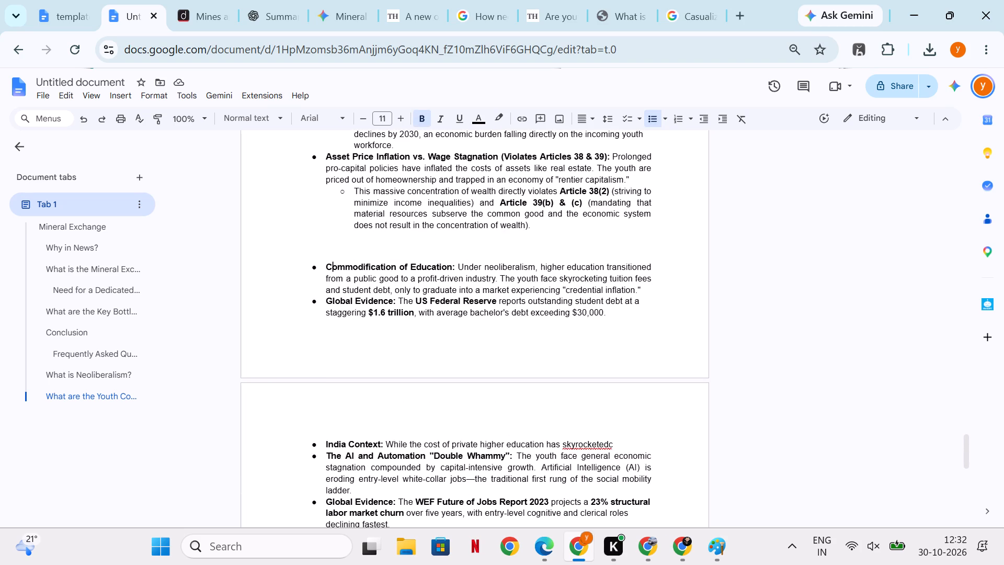
left_click_drag(323, 246, 418, 417)
scroll(343, 322, "down", 3)
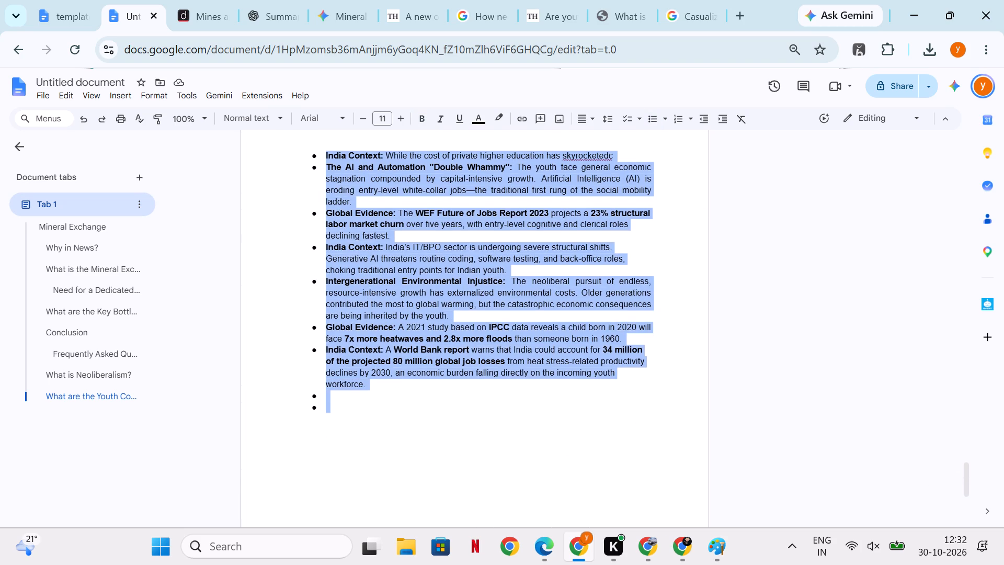
key("BackSpace")
key("BackSpace")
key("BackSpace")
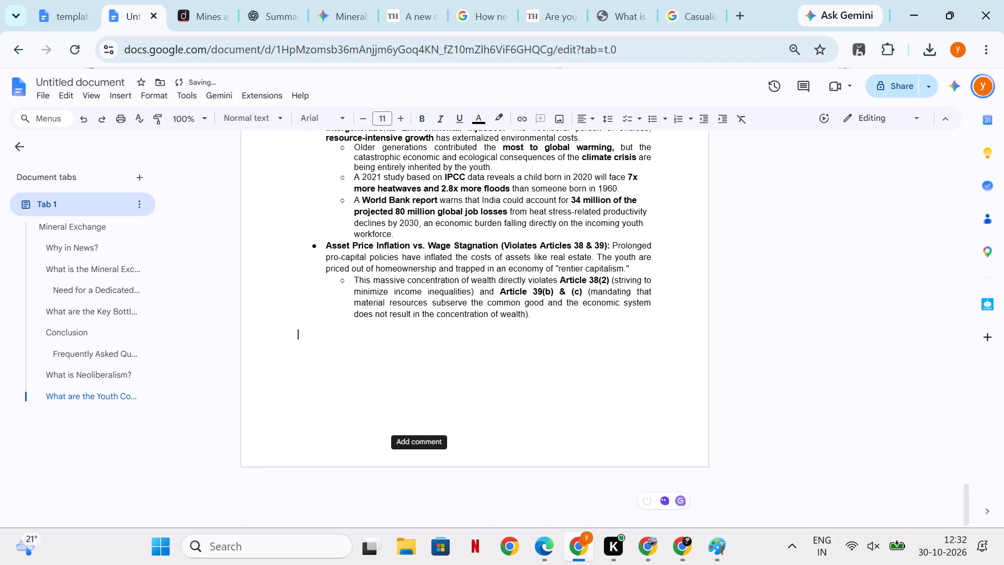
Justify all bullets of the youth concerns section, from Crisis of Unemployment and Underconsumption through Asset Price Inflation vs. Wage Stagnation.
scroll(418, 417, "up", 6)
left_click_drag(323, 226, 355, 304)
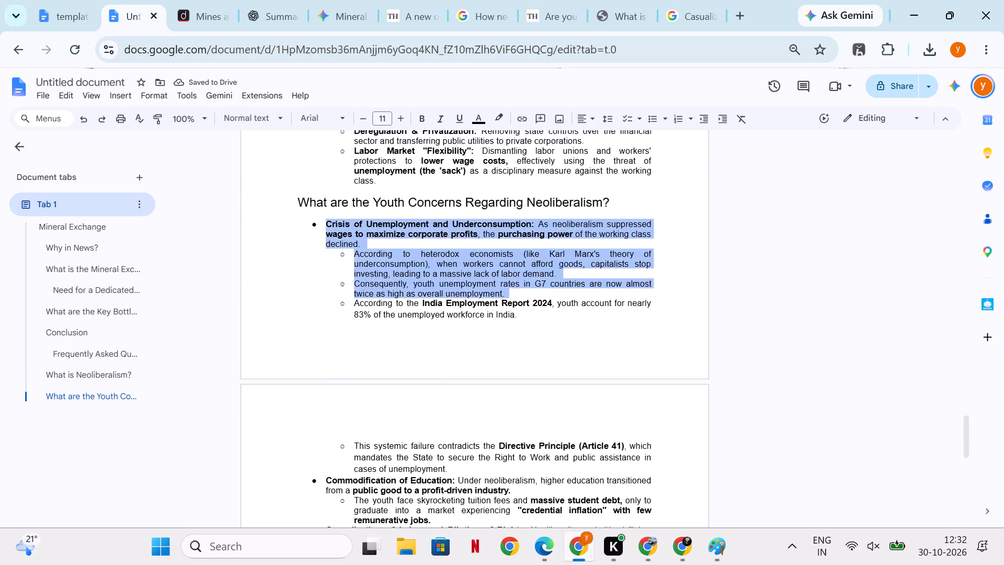
left_click_drag(355, 304, 534, 416)
scroll(357, 308, "down", 5)
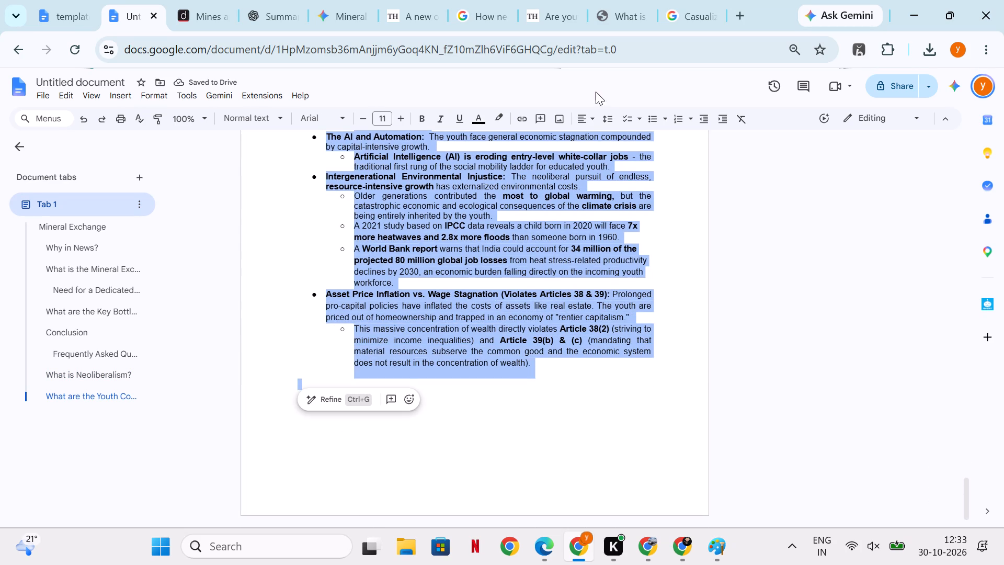
left_click(590, 116)
left_click(639, 138)
Set the youth concerns bullets to single line spacing with 0 pt paragraph spacing before.
left_click(610, 120)
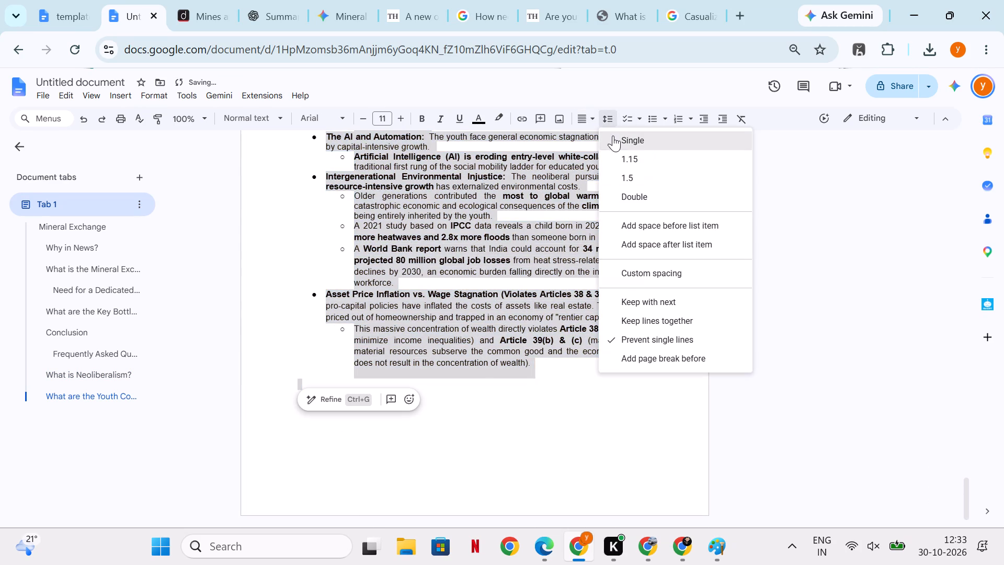
left_click(613, 135)
left_click(608, 123)
left_click(643, 266)
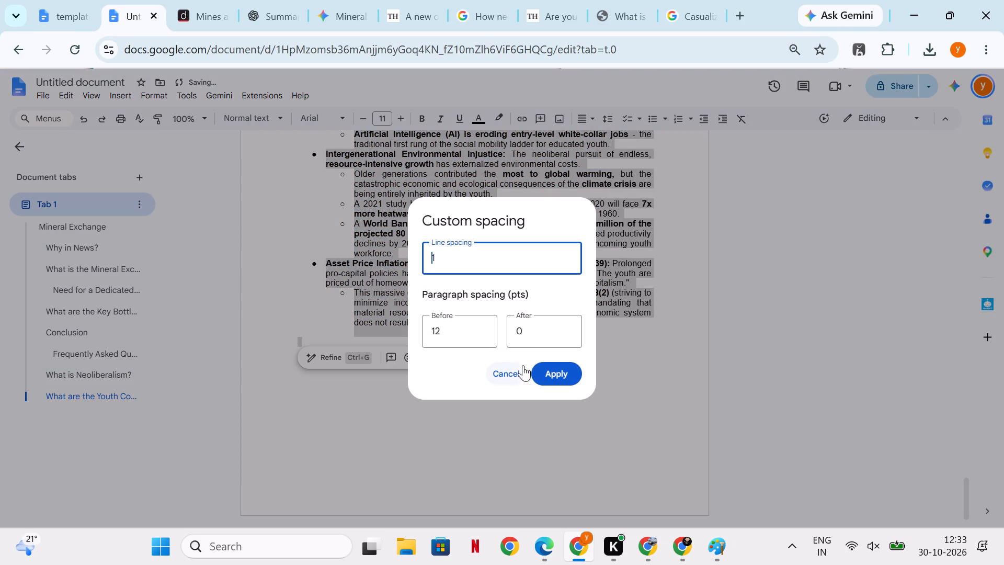
left_click_drag(454, 331, 413, 336)
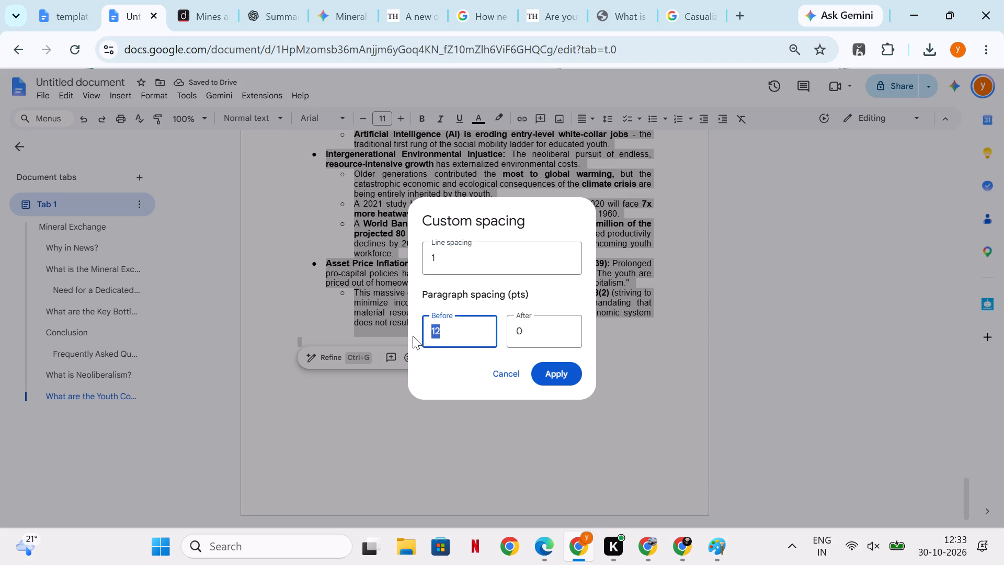
key("0")
left_click(551, 369)
left_click(453, 254)
scroll(453, 254, "up", 2)
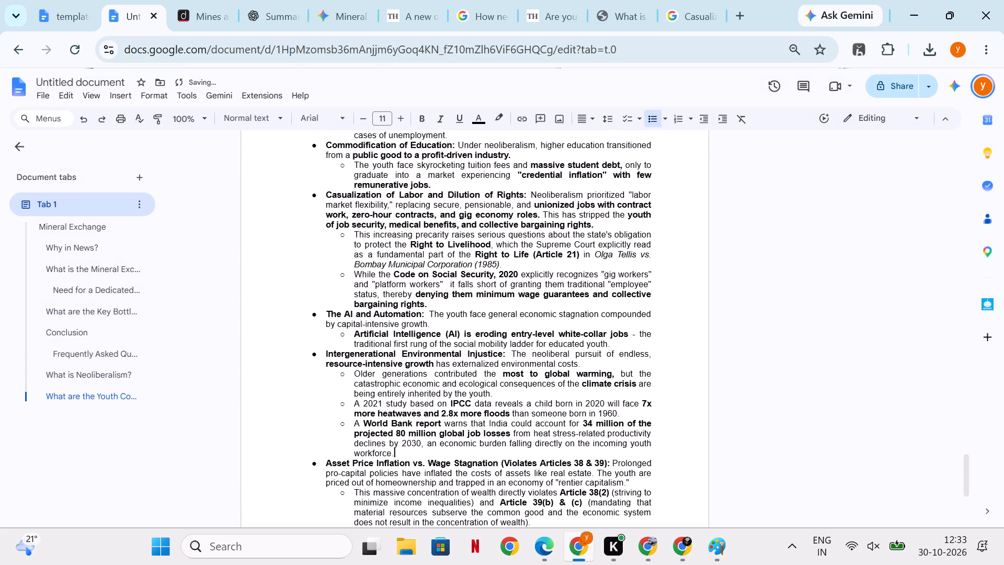
scroll(453, 254, "up", 5)
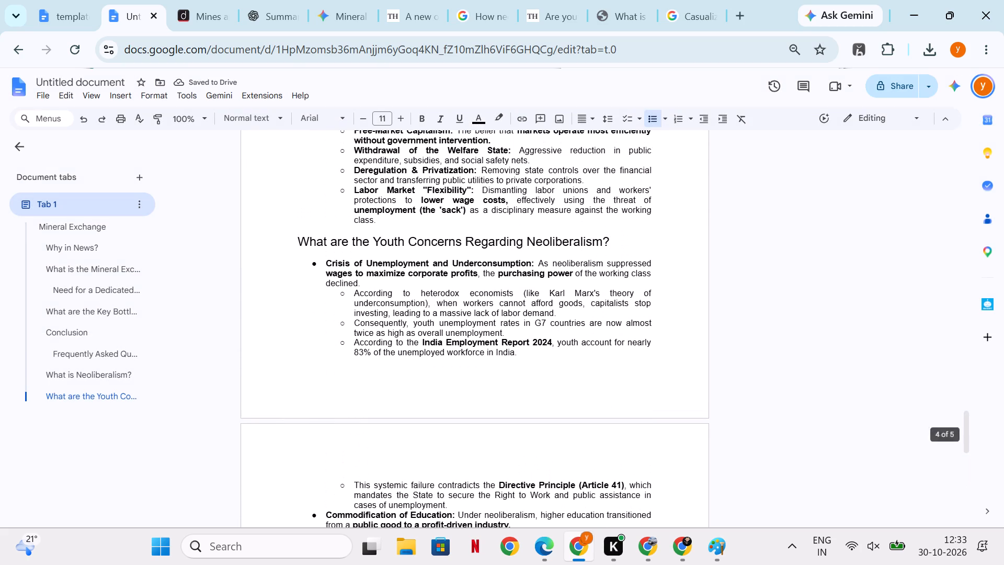
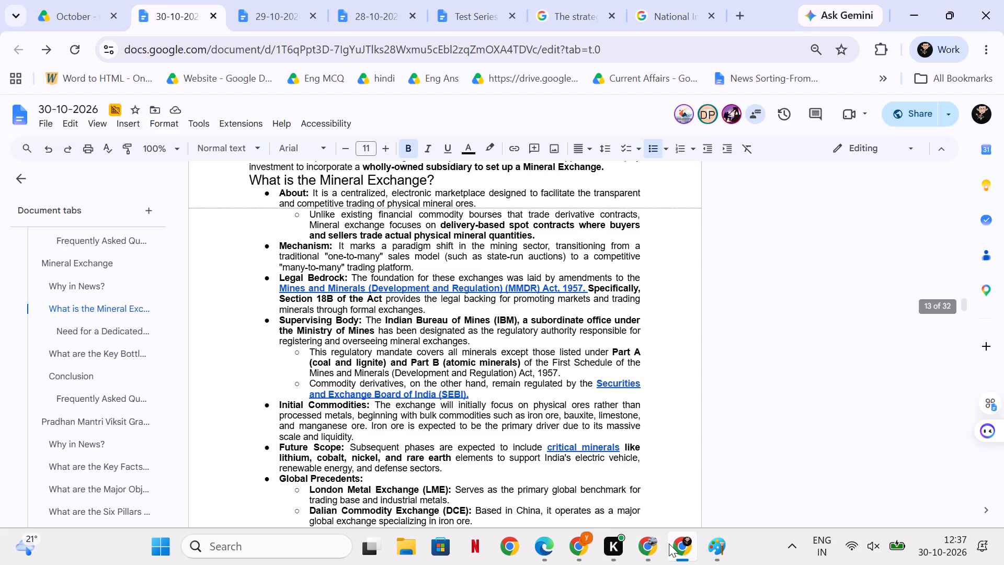
scroll(617, 322, "up", 2)
scroll(617, 322, "down", 1)
scroll(617, 322, "up", 1)
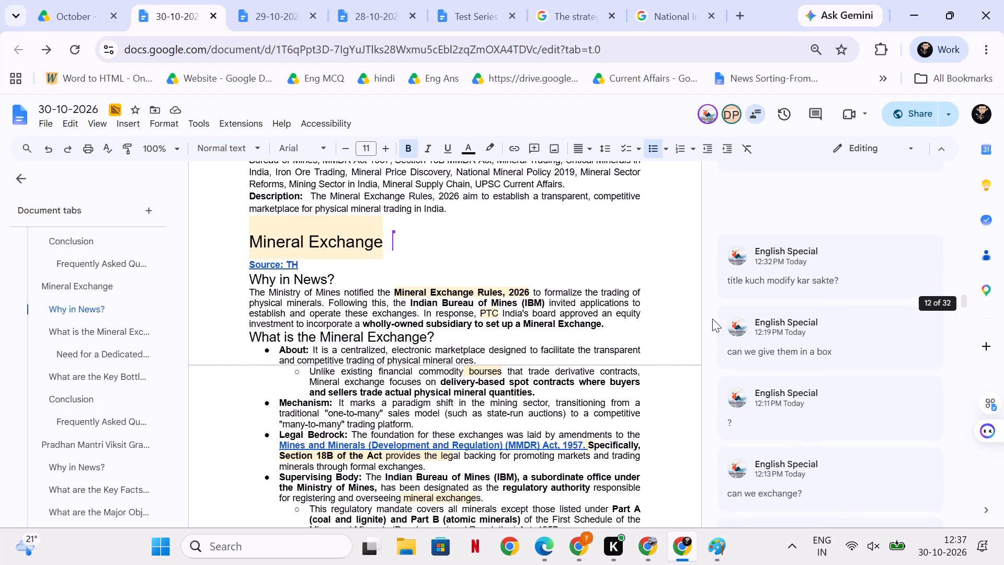
left_click(738, 281)
left_click(775, 389)
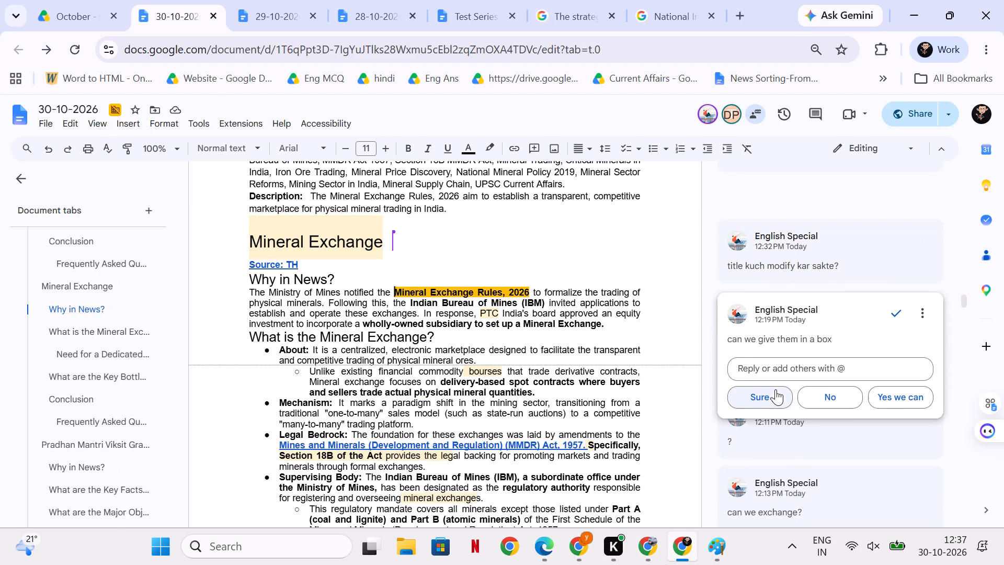
left_click(753, 425)
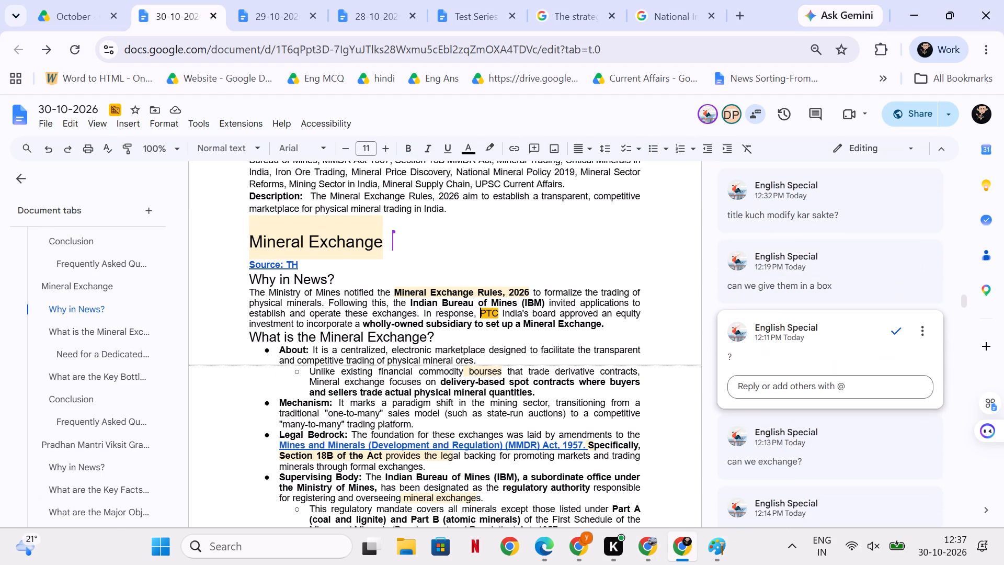
Search Google for "PTC India's", copied from the Why in News paragraph of the Mineral Exchange article.
left_click_drag(481, 314, 527, 315)
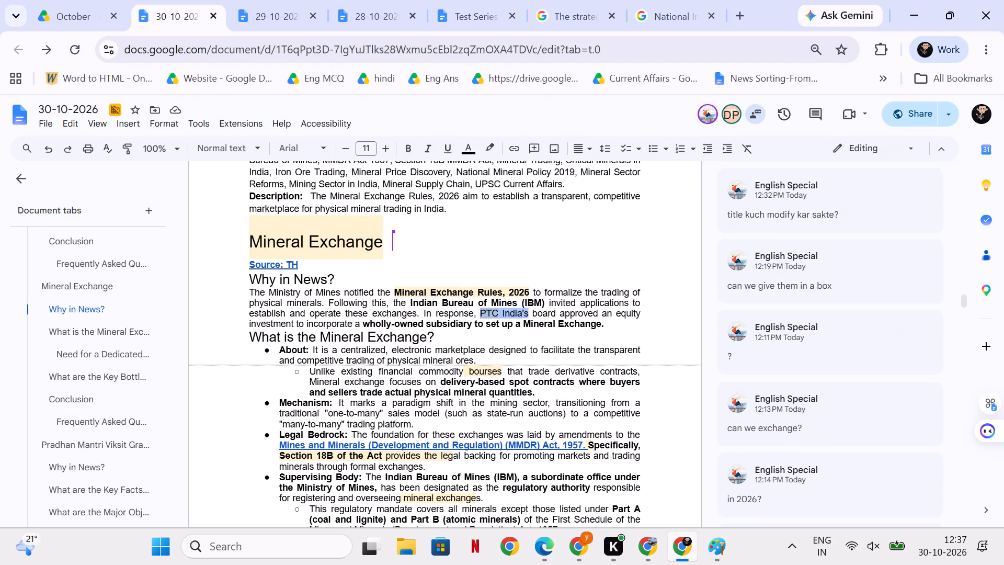
left_click_drag(527, 315, 529, 315)
key("ctrl+c")
left_click(680, 0)
left_click(682, 42)
key("ctrl+v")
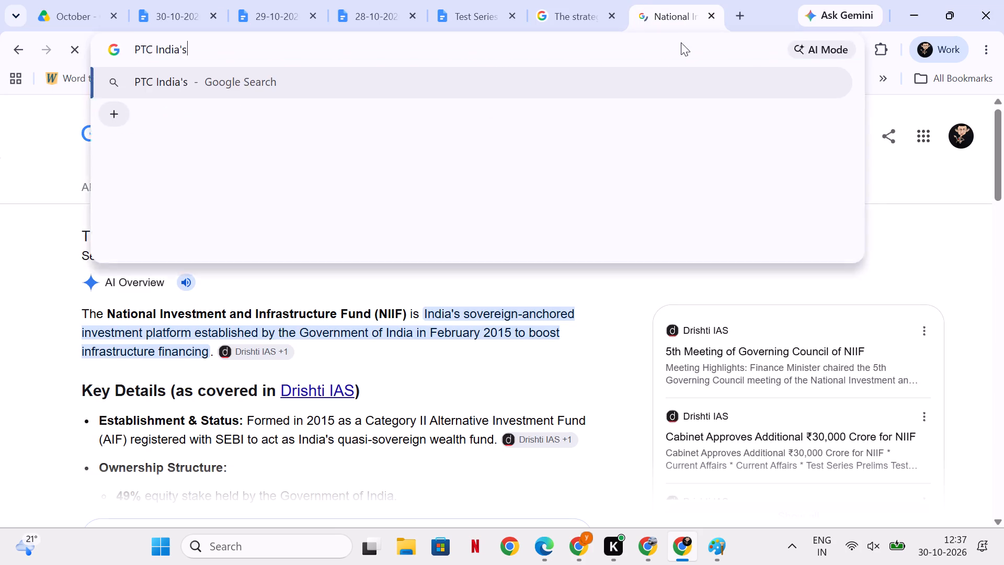
key("Return")
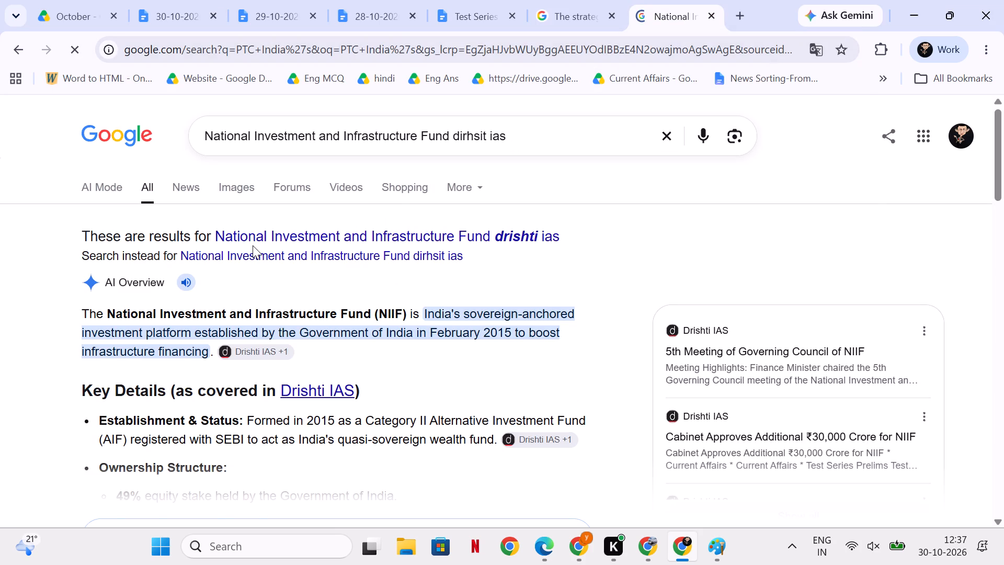
Examine the search results for a description of what PTC India is and who set it up.
scroll(247, 264, "down", 2)
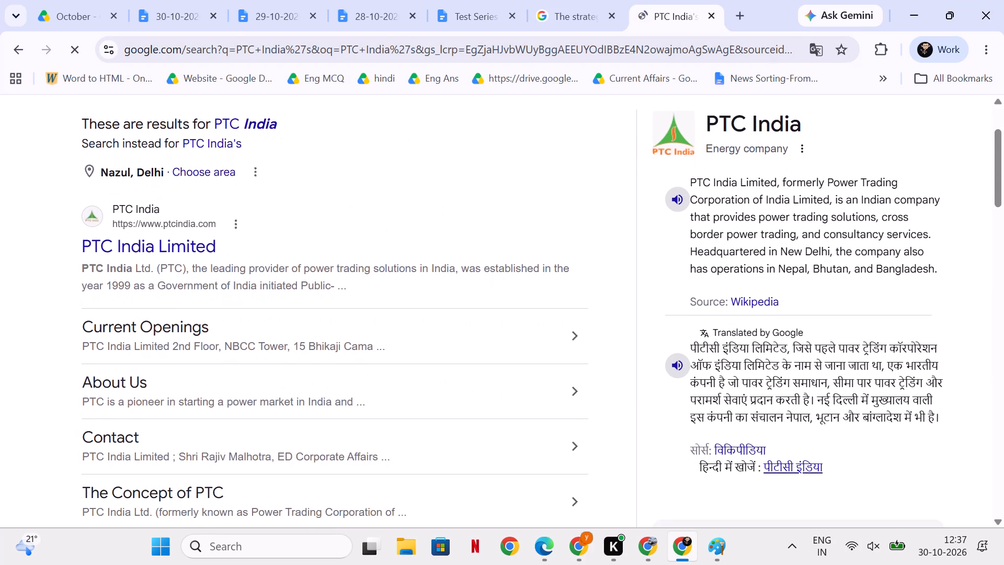
scroll(243, 274, "down", 2)
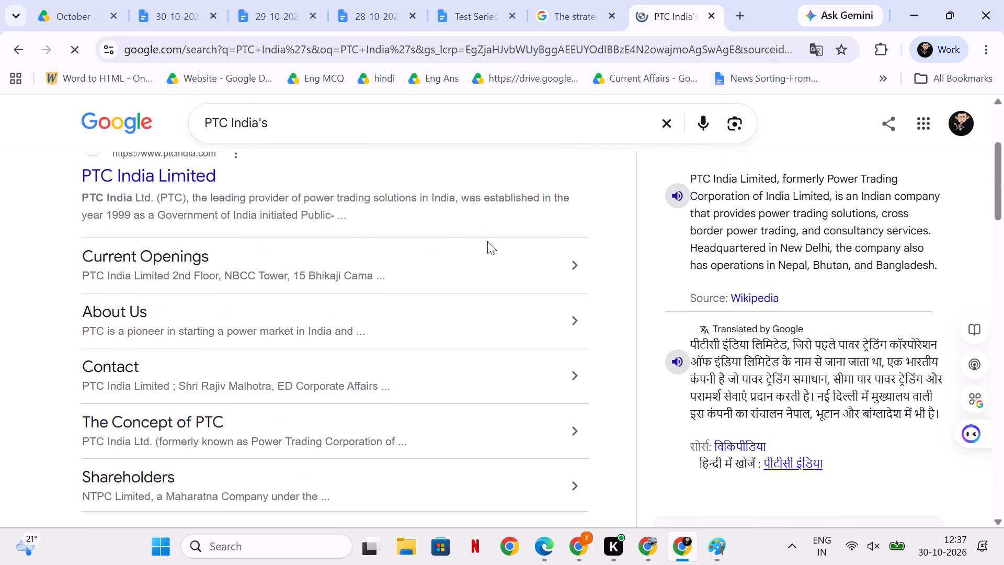
scroll(487, 241, "down", 1)
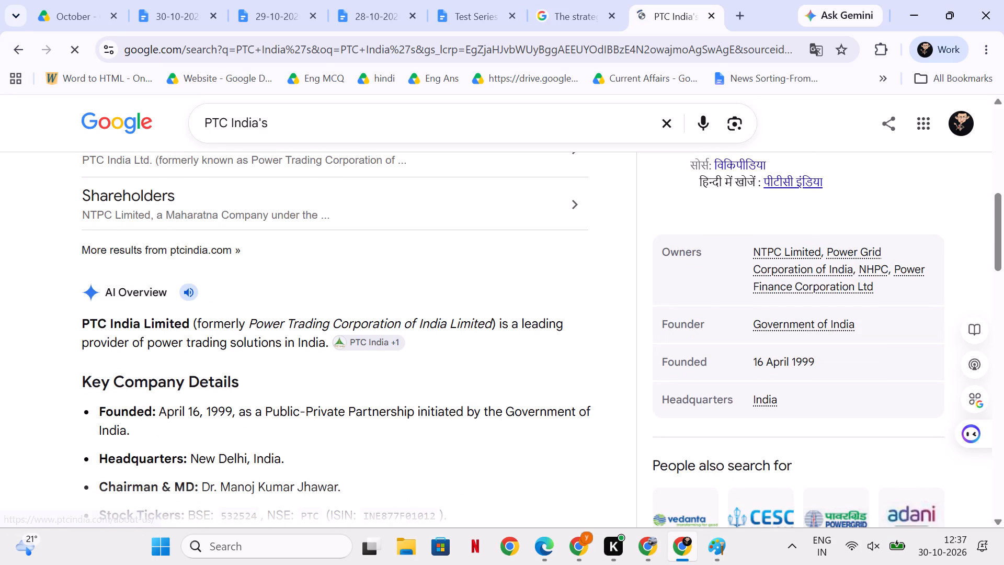
scroll(83, 326, "down", 1)
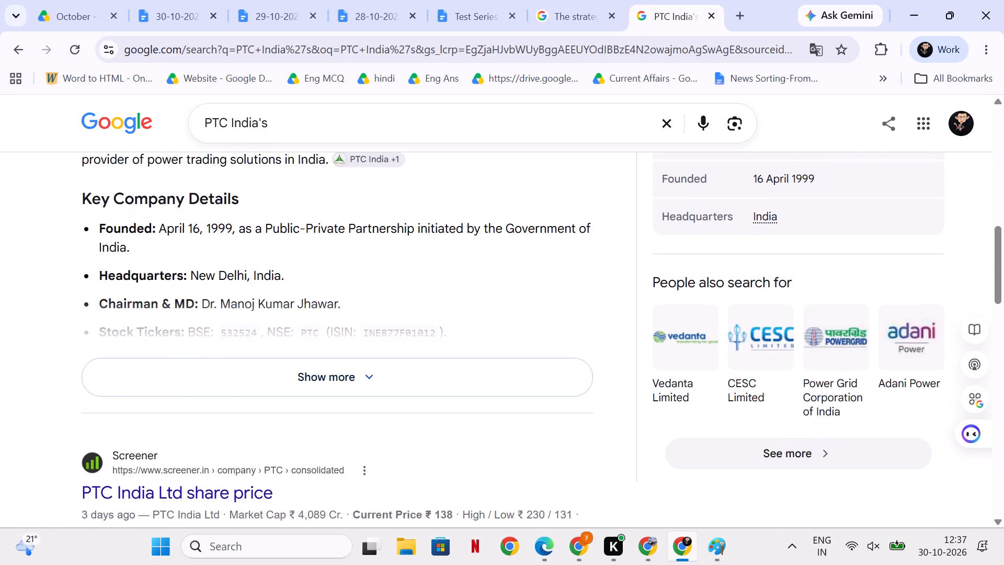
scroll(83, 326, "down", 3)
scroll(120, 404, "down", 1)
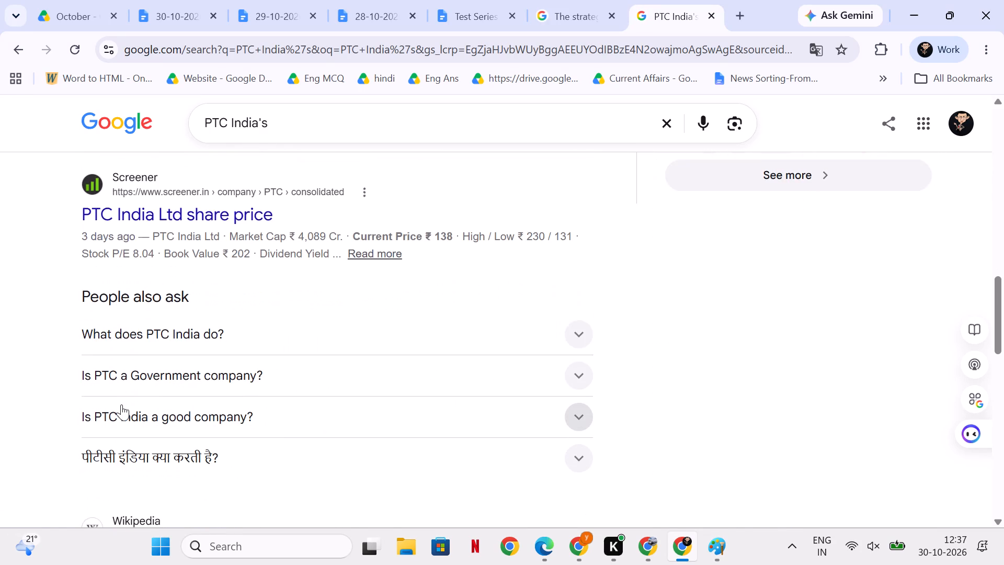
scroll(121, 404, "down", 3)
scroll(124, 384, "up", 5)
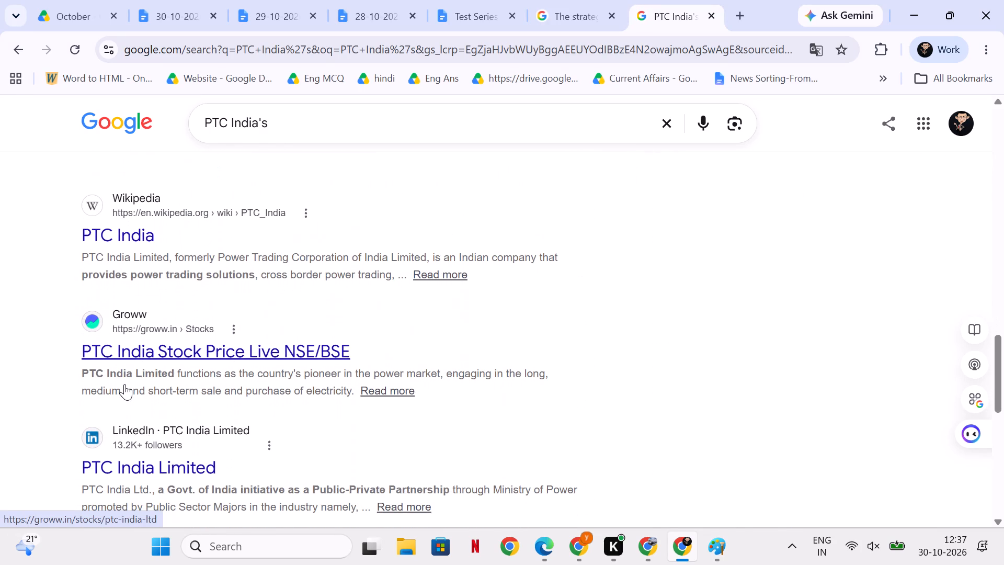
scroll(124, 384, "up", 3)
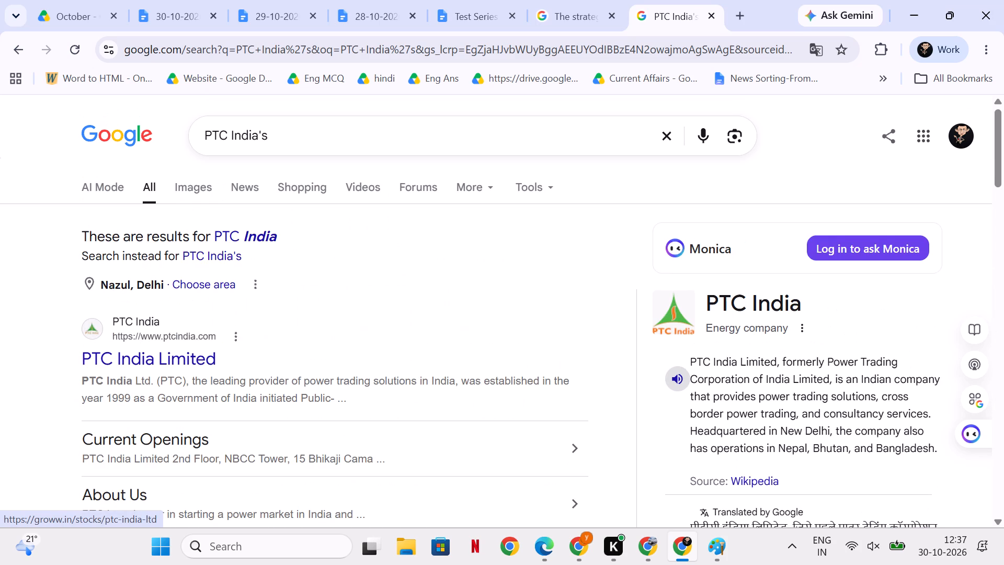
scroll(124, 378, "down", 6)
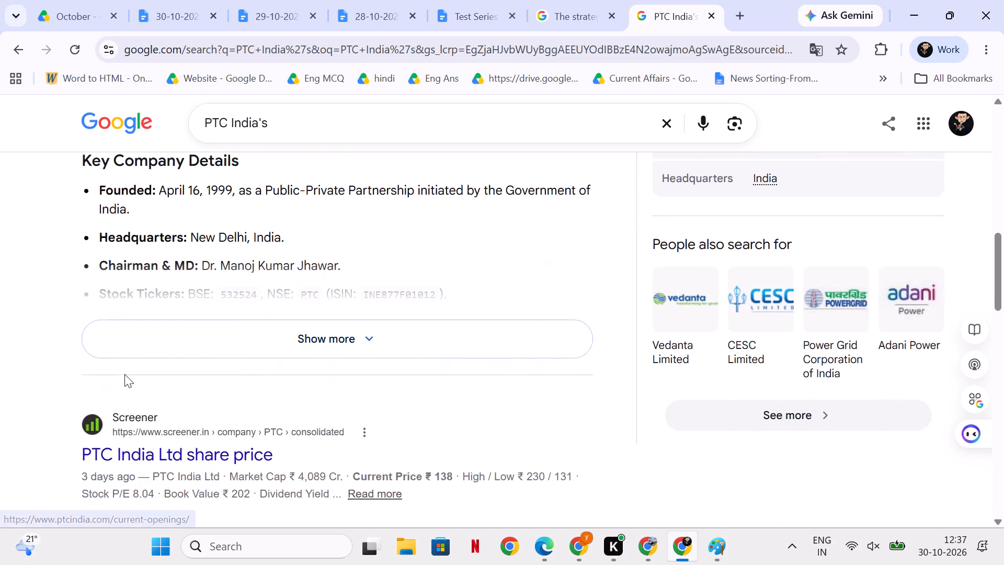
scroll(124, 374, "down", 6)
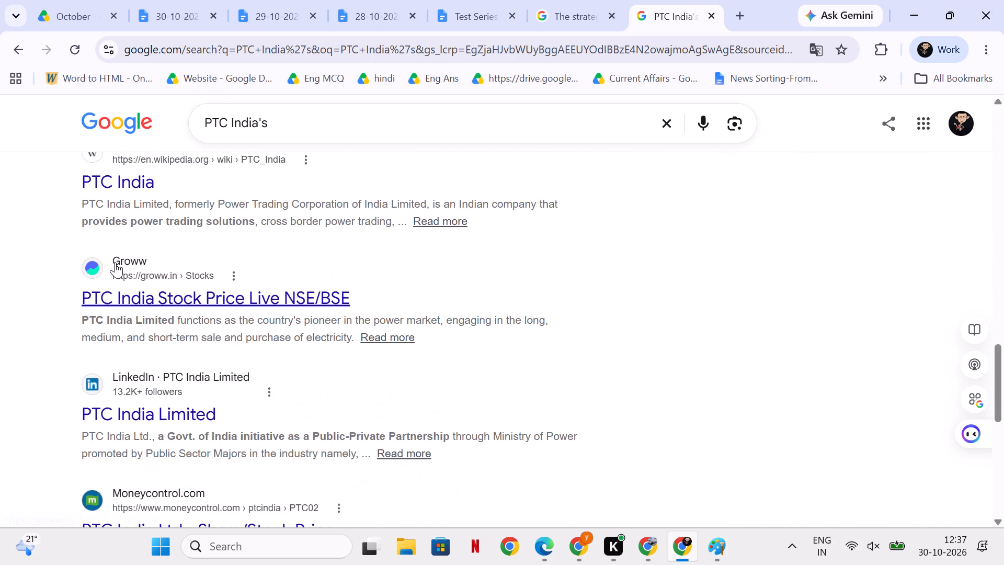
scroll(115, 262, "up", 1)
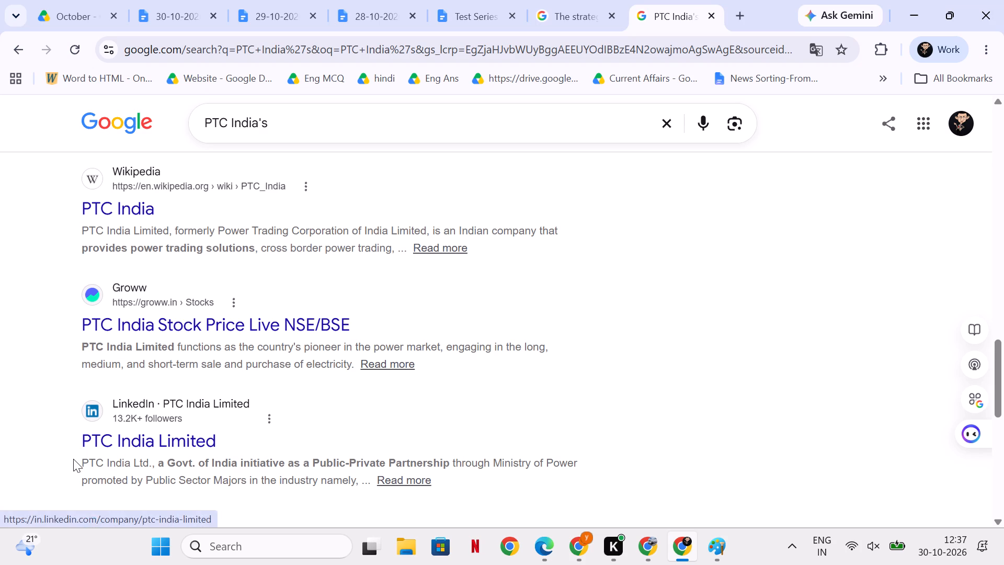
Search Google for the LinkedIn snippet describing PTC India Ltd. as a Govt. of India Public-Private Partnership initiative through the Ministry of Power.
left_click_drag(75, 460, 501, 468)
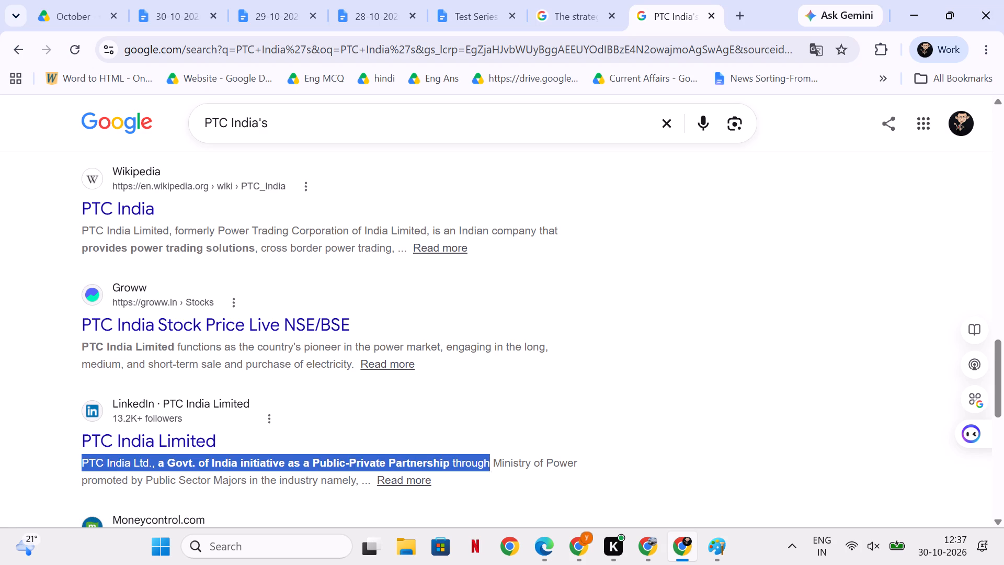
left_click_drag(501, 468, 226, 480)
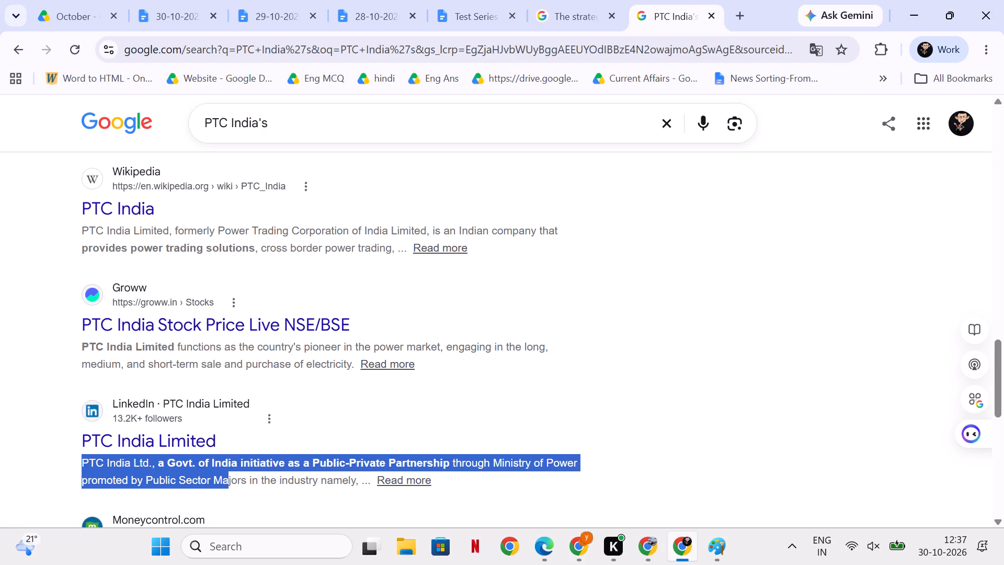
left_click_drag(226, 480, 235, 480)
key("ctrl+c")
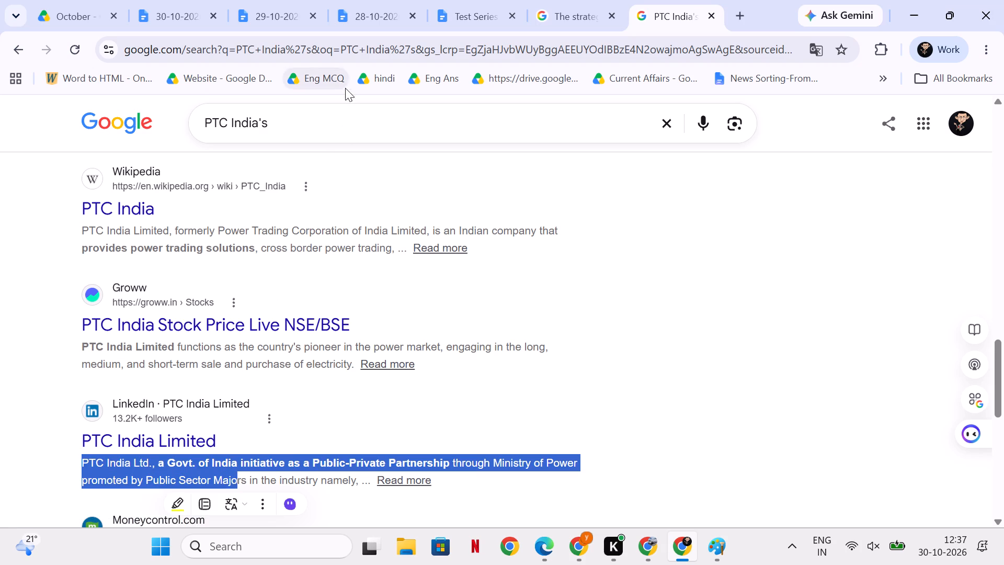
left_click(345, 37)
key("ctrl+v")
key("Return")
scroll(213, 225, "down", 1)
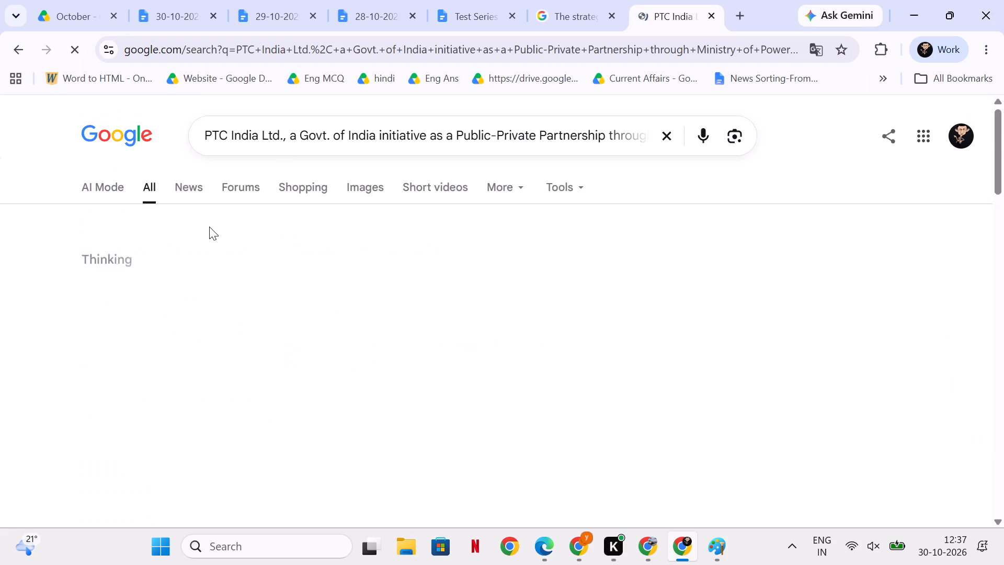
scroll(209, 227, "down", 3)
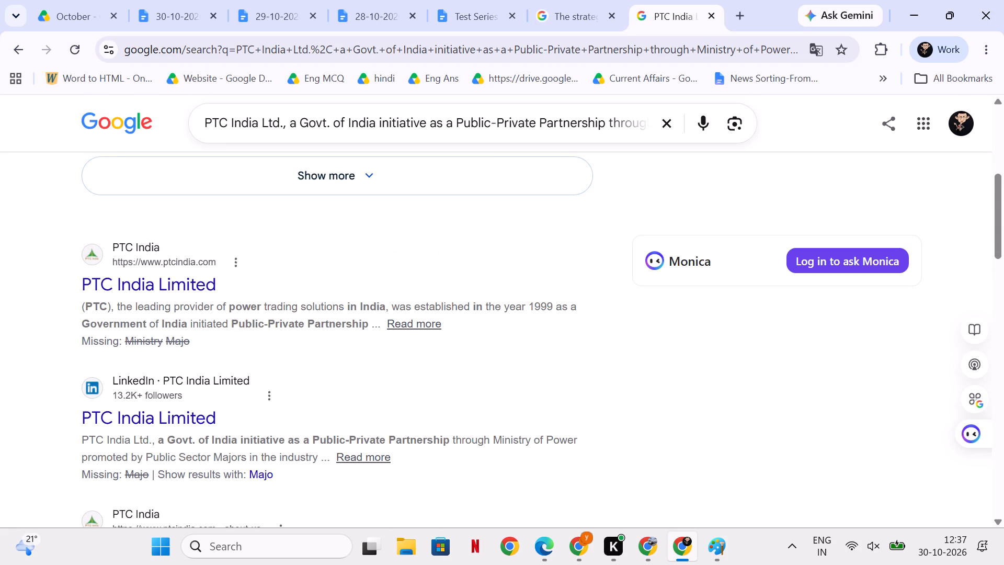
Open the official PTC India Limited website, examine its home page for a company description, and return to the search results.
left_click(120, 286)
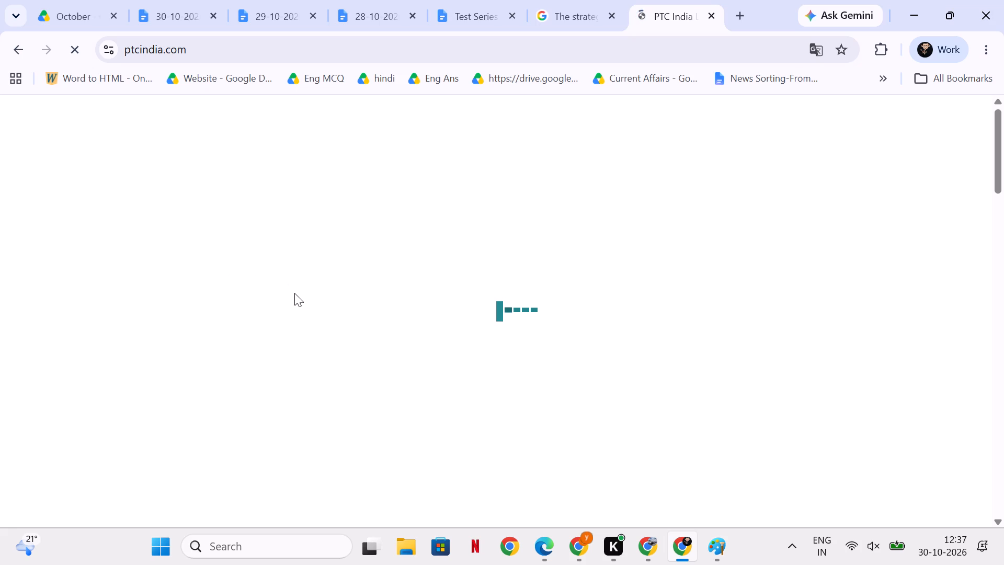
scroll(436, 320, "down", 1)
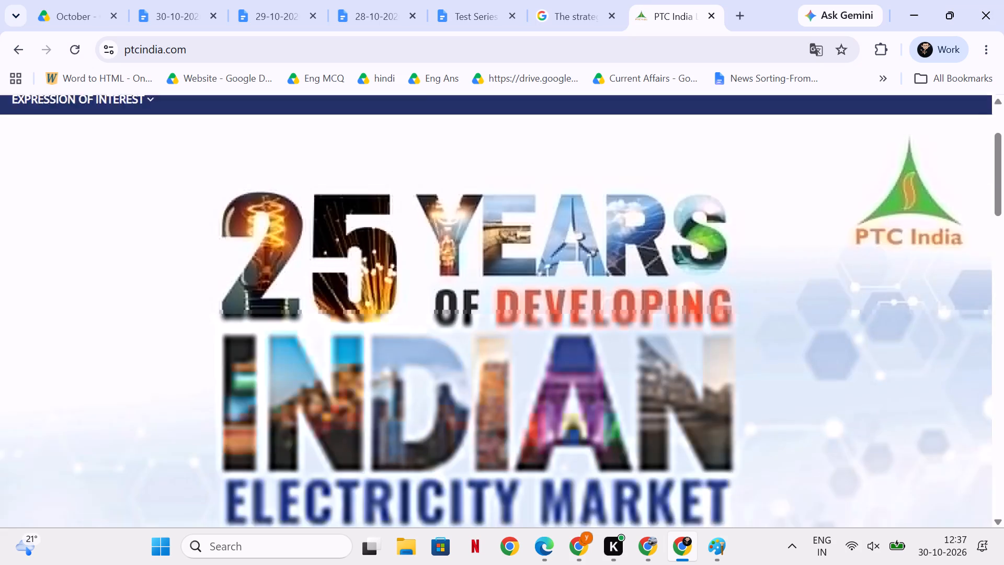
scroll(436, 320, "down", 4)
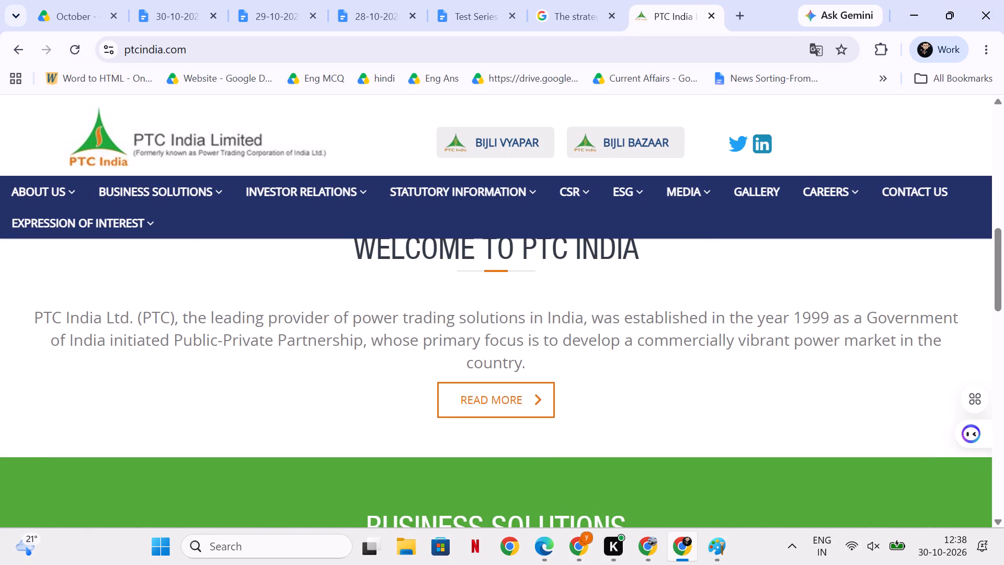
scroll(292, 313, "left", 2)
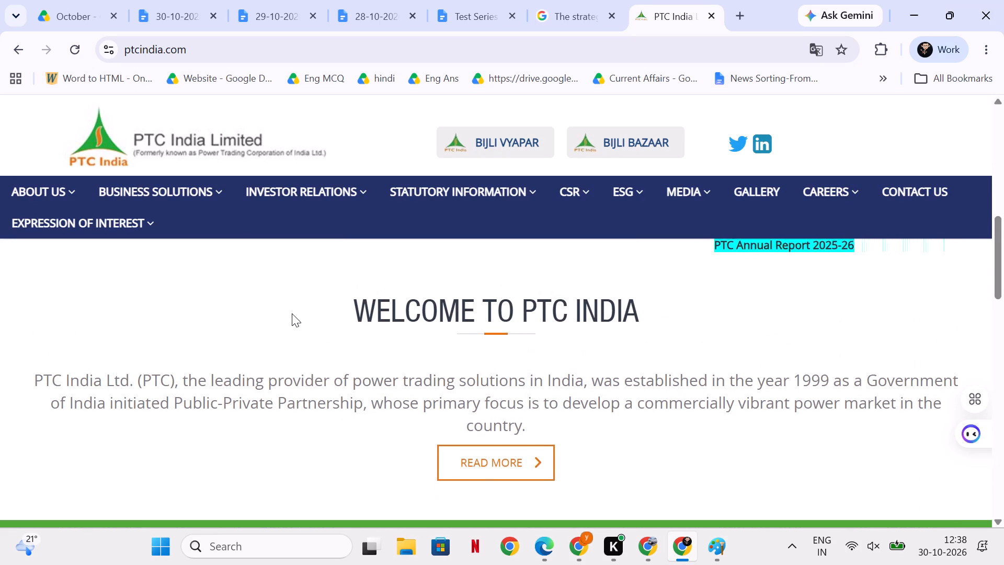
scroll(292, 313, "left", 3)
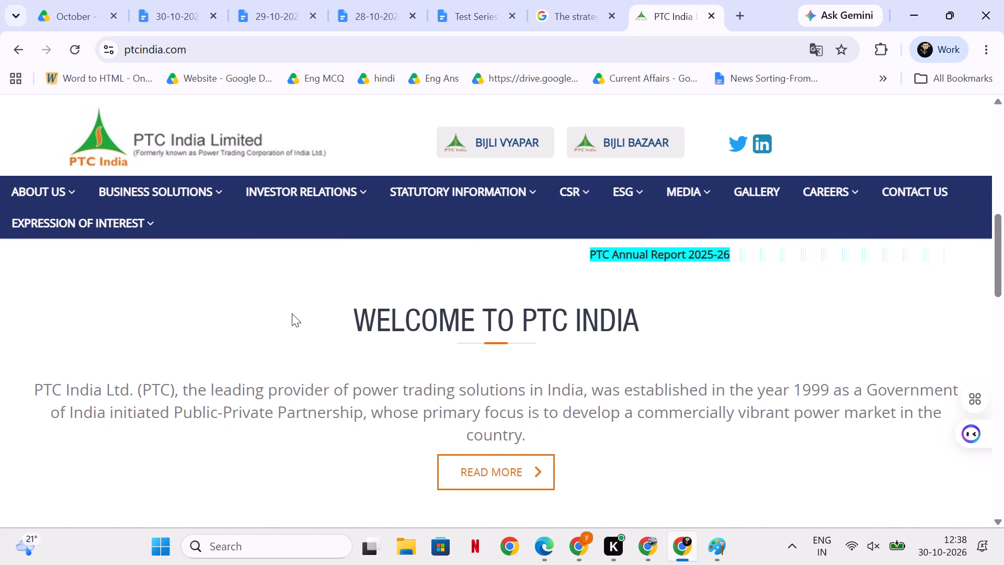
scroll(292, 313, "left", 1)
scroll(292, 313, "down", 5)
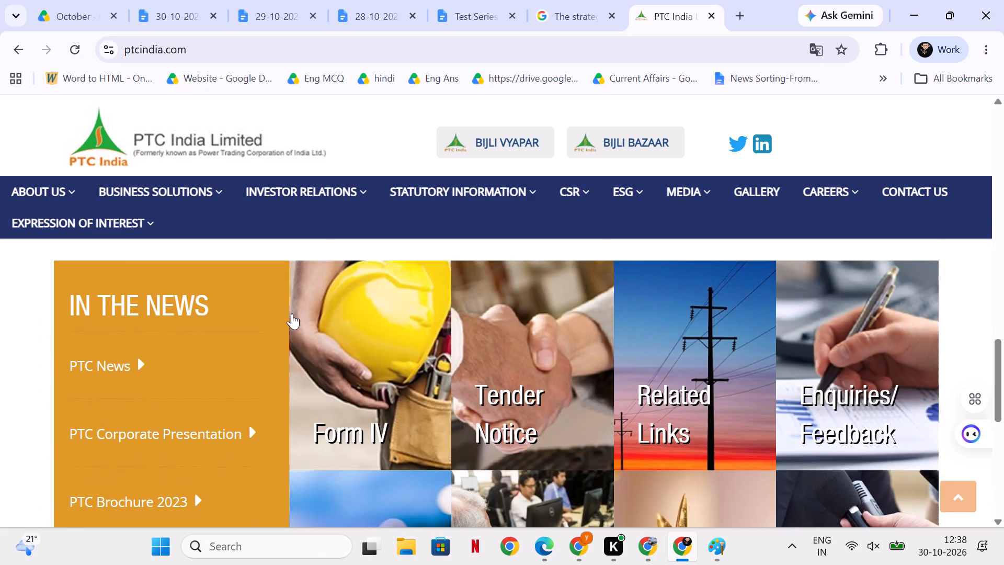
scroll(292, 313, "down", 6)
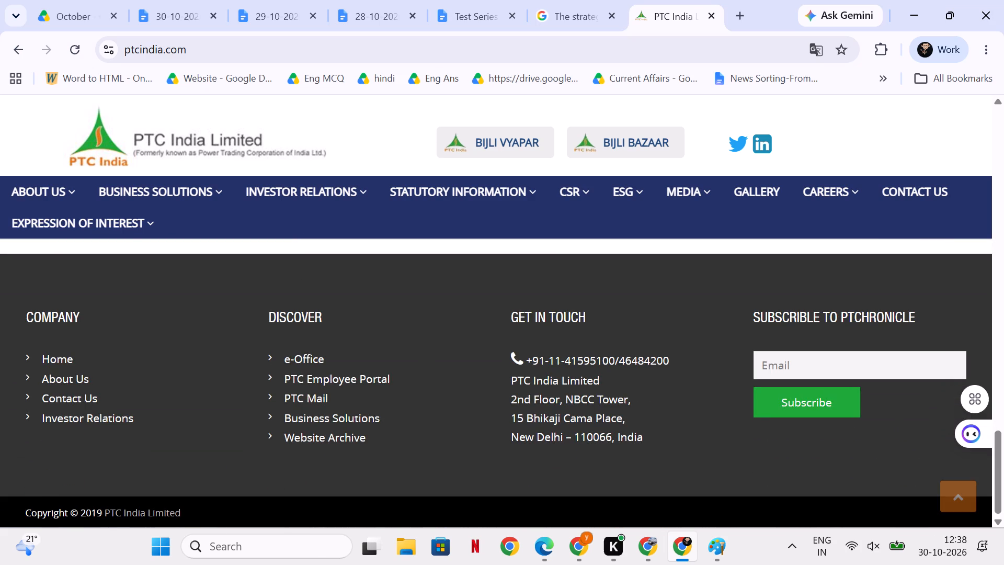
scroll(292, 313, "down", 1)
left_click(0, 39)
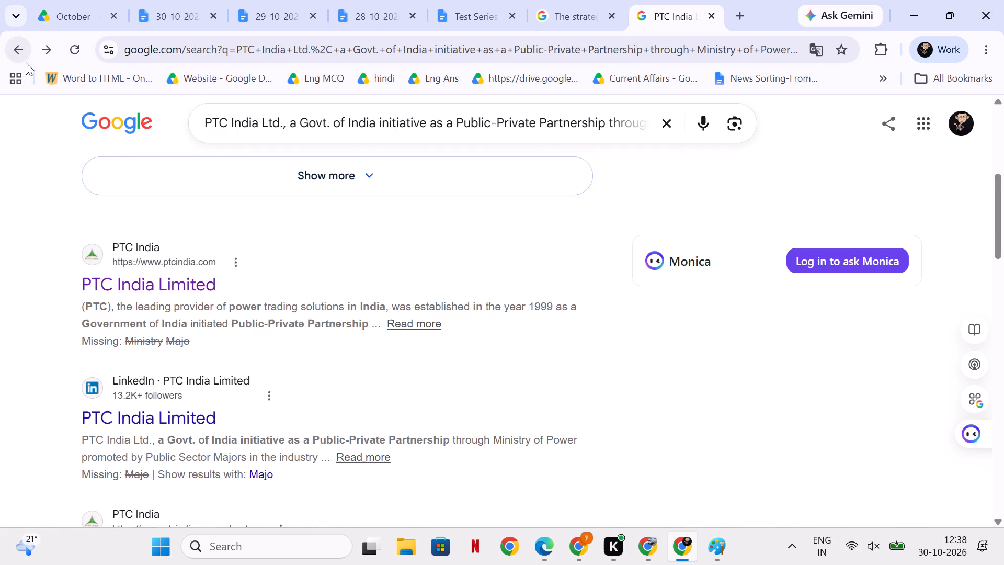
Replace "PTC India's" in the Why in News paragraph with "PTC India Ltd. (formerly Power Trading Corporation of India Ltd.)" copied from the AI Overview.
scroll(200, 282, "up", 8)
left_click_drag(169, 278, 185, 278)
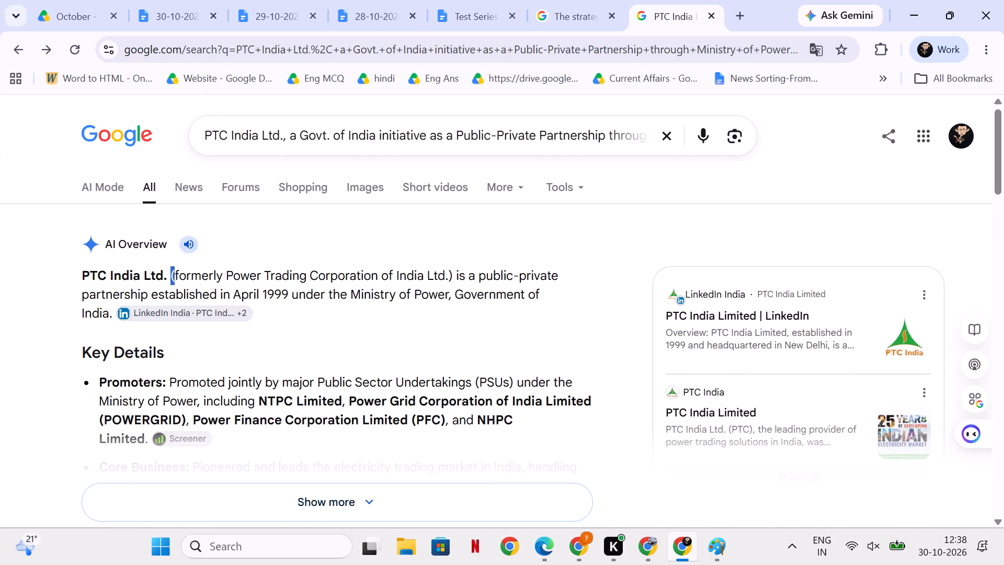
left_click_drag(185, 278, 267, 277)
left_click_drag(83, 270, 440, 265)
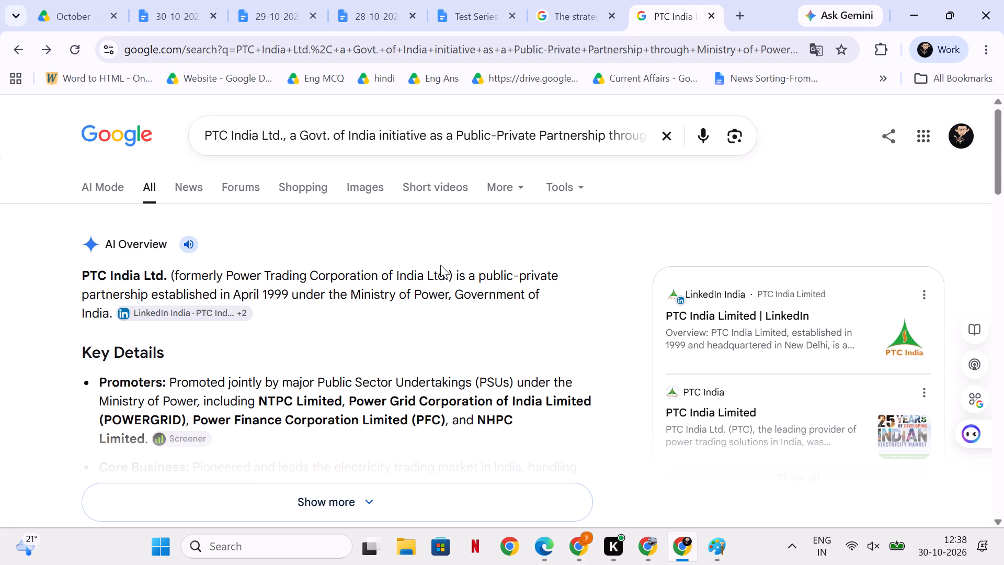
left_click_drag(440, 265, 451, 279)
key("ctrl+c")
left_click(240, 0)
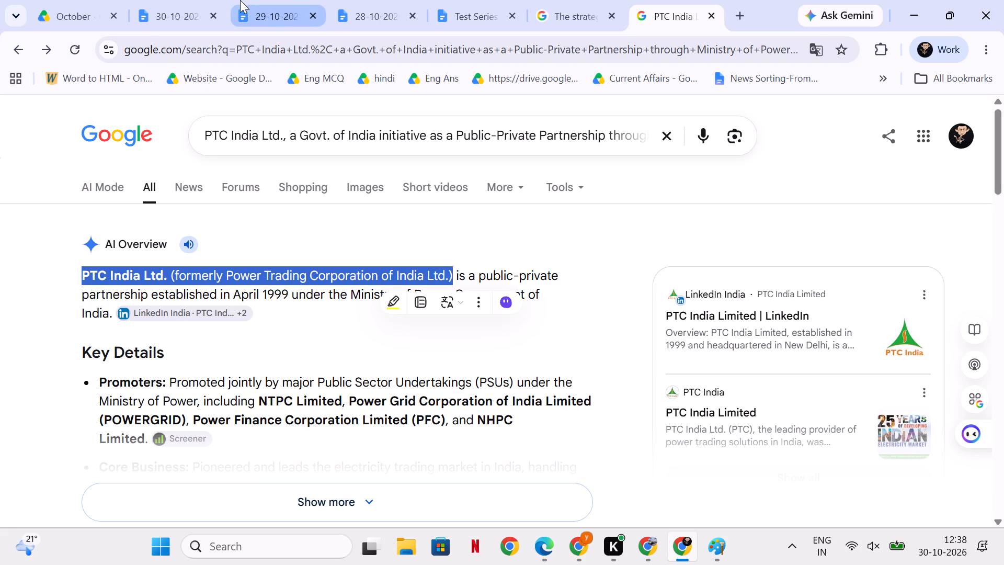
left_click(213, 0)
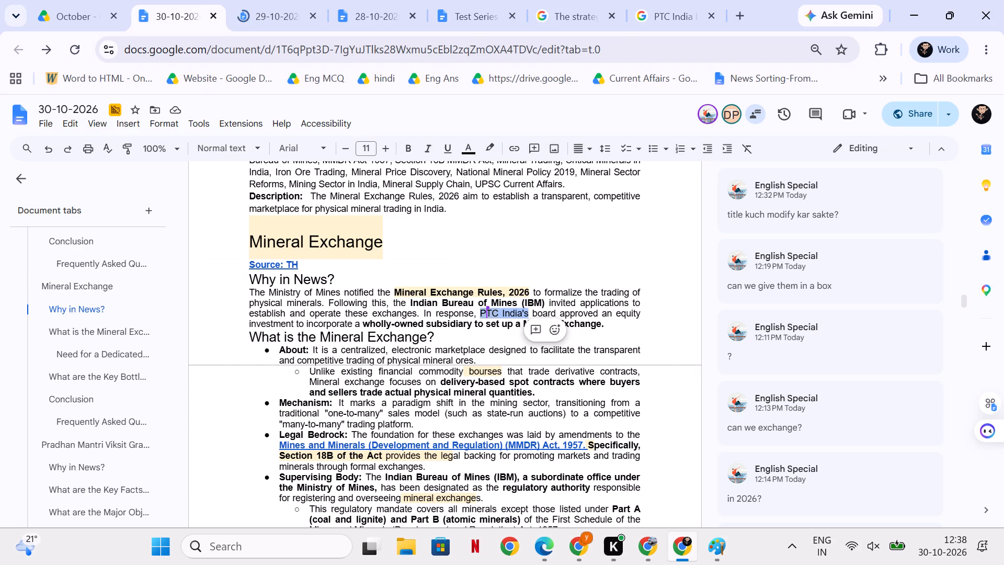
left_click(483, 312)
left_click_drag(483, 312, 510, 310)
key("ctrl+shift+v")
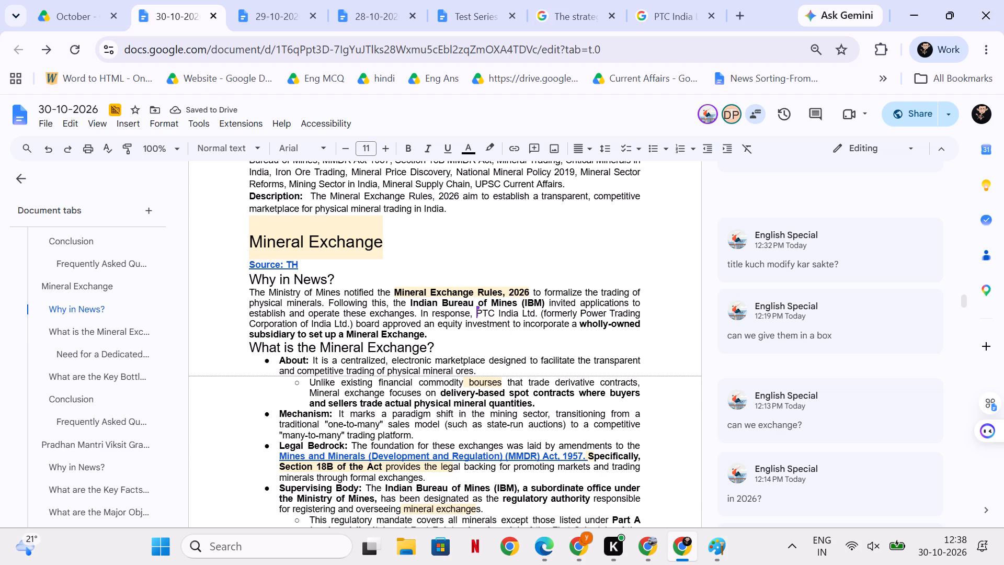
Open the "can we exchange?" comment in the 30-10-2026 document and search Google for the commented word "bourses".
left_click(746, 336)
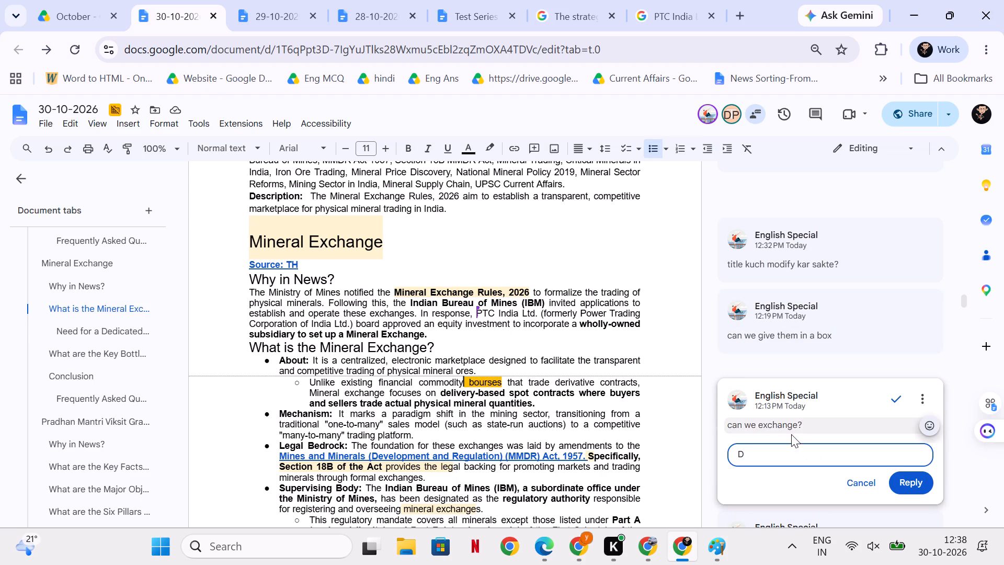
scroll(791, 434, "down", 1)
left_click(468, 336)
left_click_drag(468, 336, 469, 336)
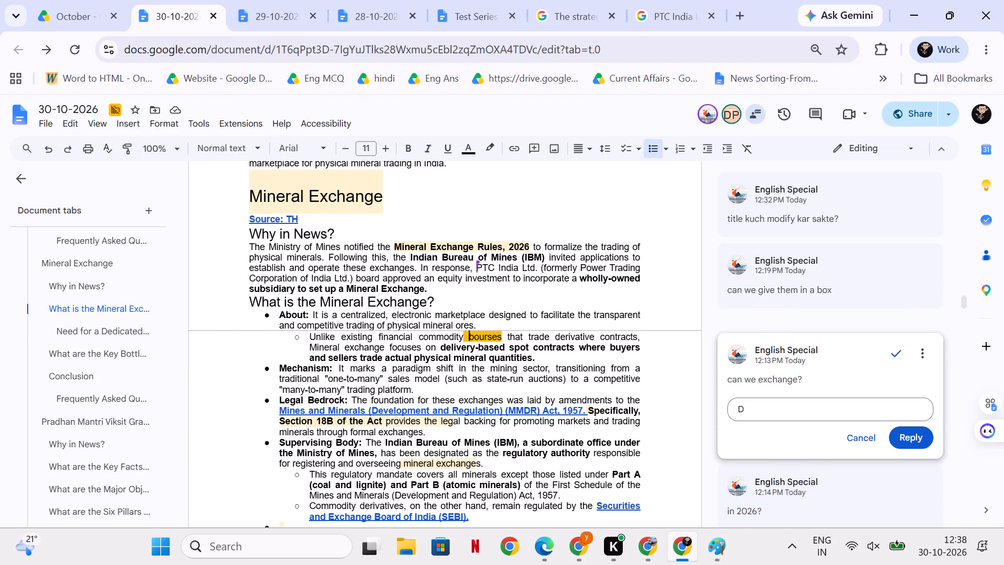
left_click_drag(469, 336, 499, 336)
key("ctrl+c")
left_click(700, 0)
left_click(697, 44)
key("ctrl+v")
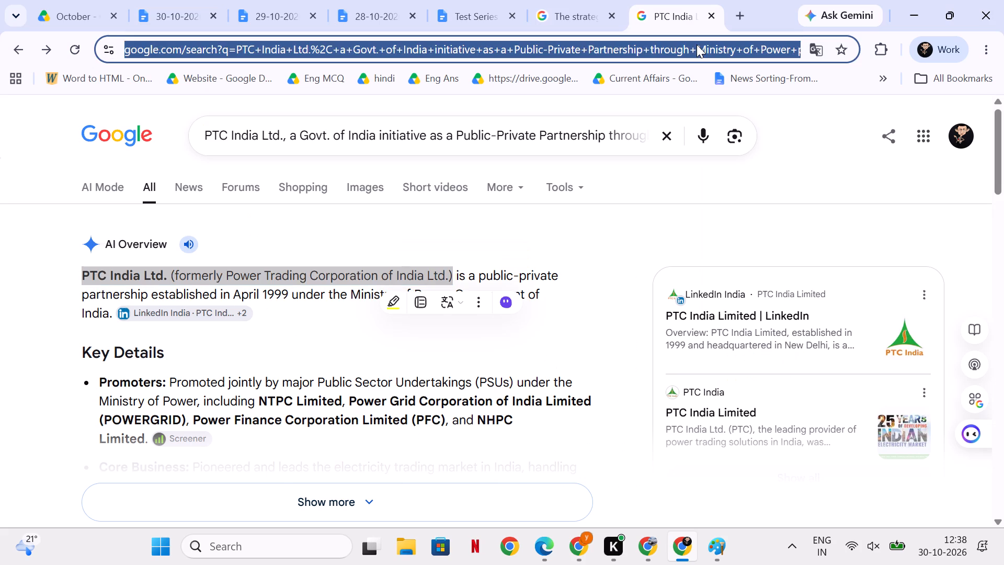
key("Return")
scroll(383, 157, "down", 1)
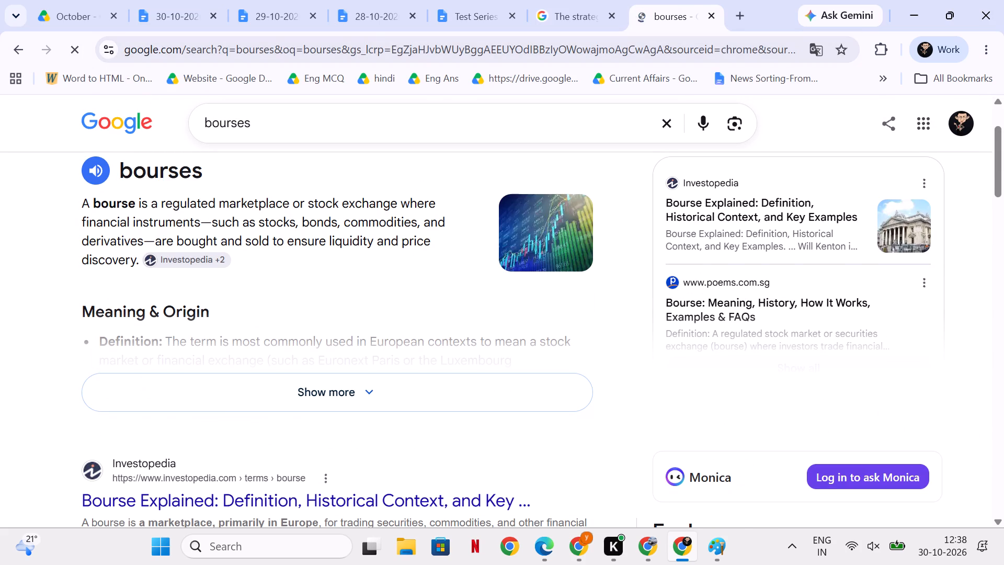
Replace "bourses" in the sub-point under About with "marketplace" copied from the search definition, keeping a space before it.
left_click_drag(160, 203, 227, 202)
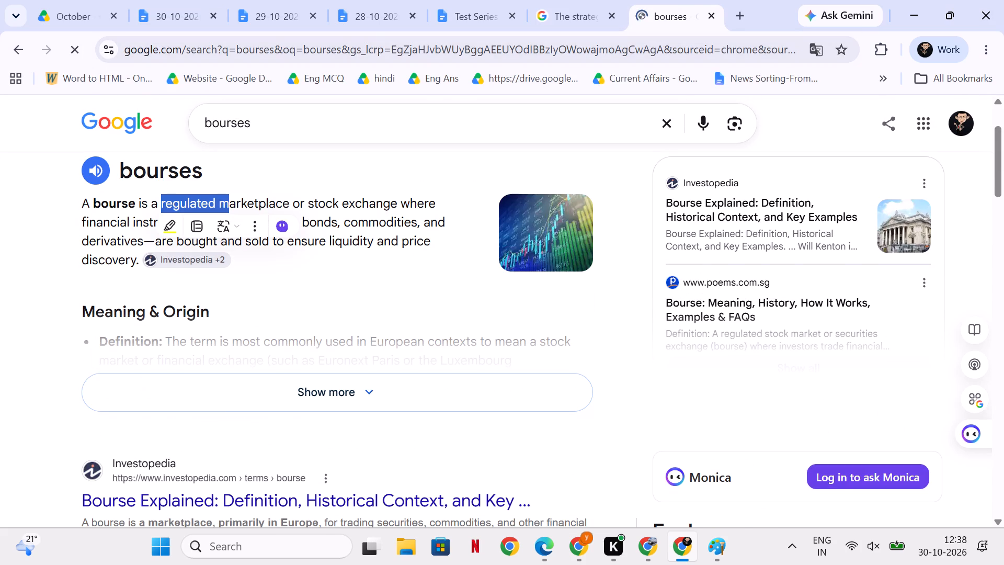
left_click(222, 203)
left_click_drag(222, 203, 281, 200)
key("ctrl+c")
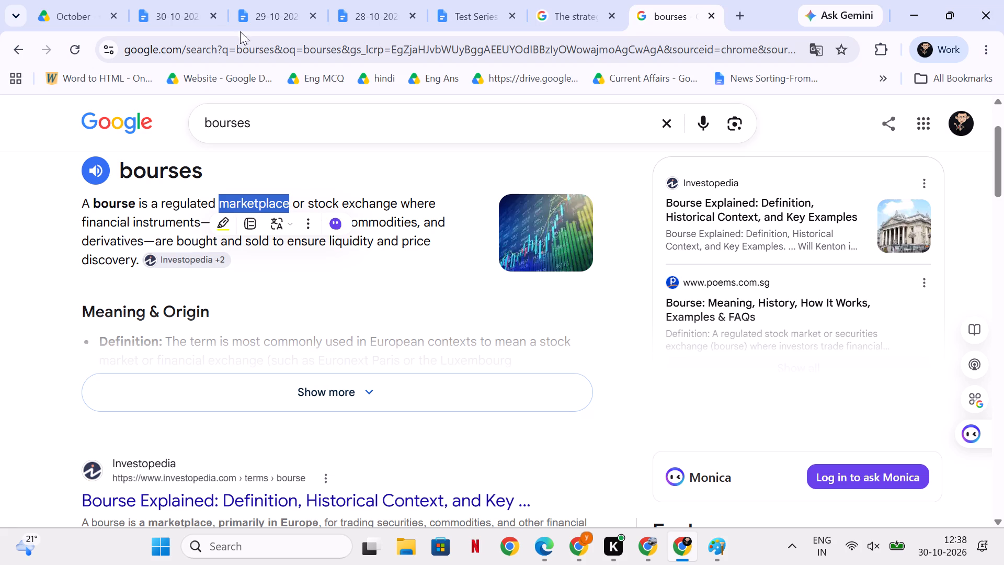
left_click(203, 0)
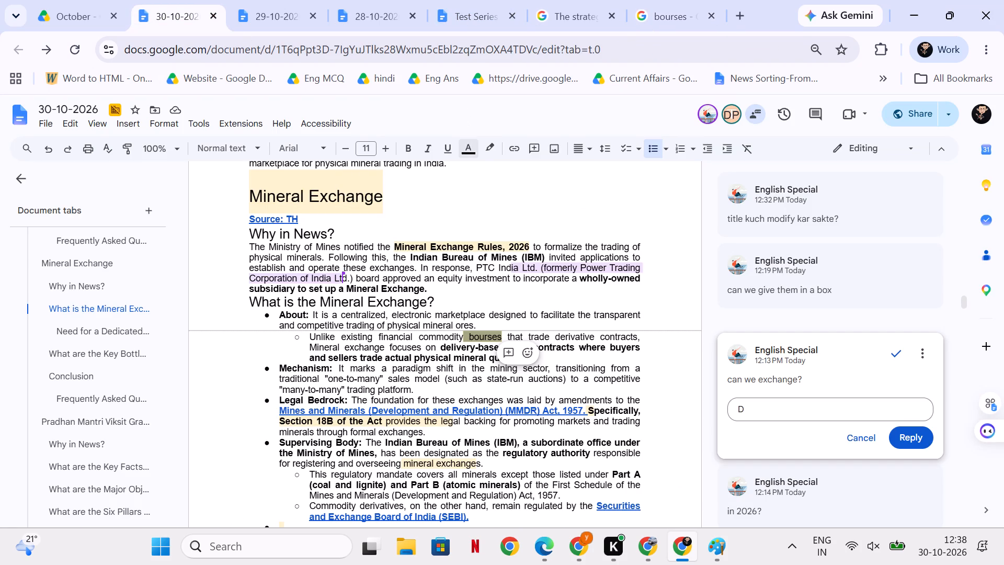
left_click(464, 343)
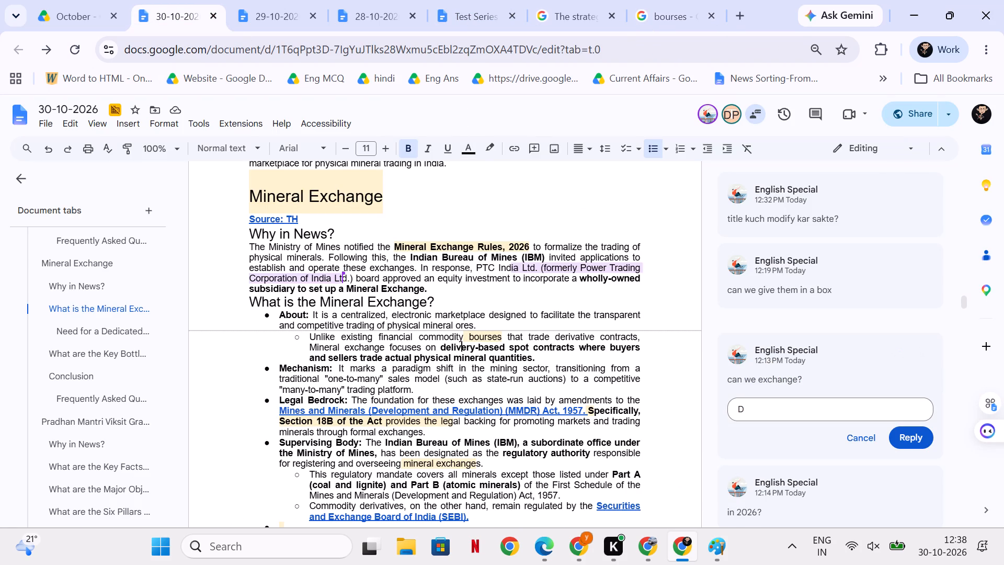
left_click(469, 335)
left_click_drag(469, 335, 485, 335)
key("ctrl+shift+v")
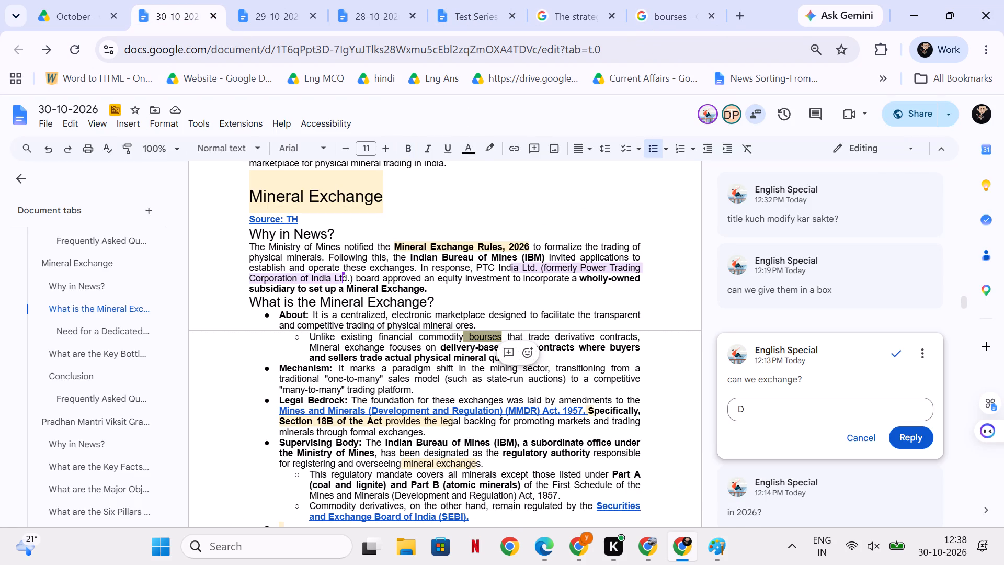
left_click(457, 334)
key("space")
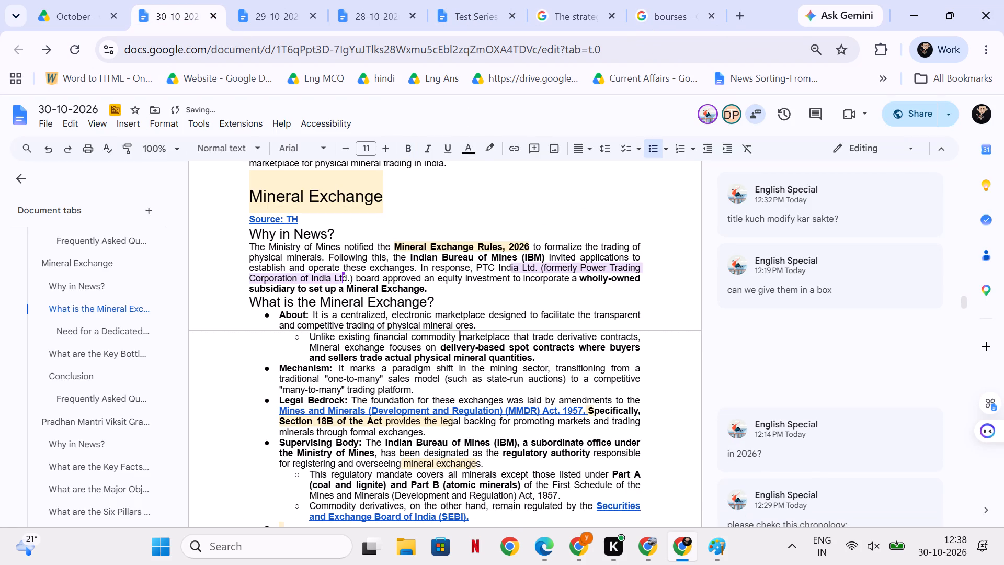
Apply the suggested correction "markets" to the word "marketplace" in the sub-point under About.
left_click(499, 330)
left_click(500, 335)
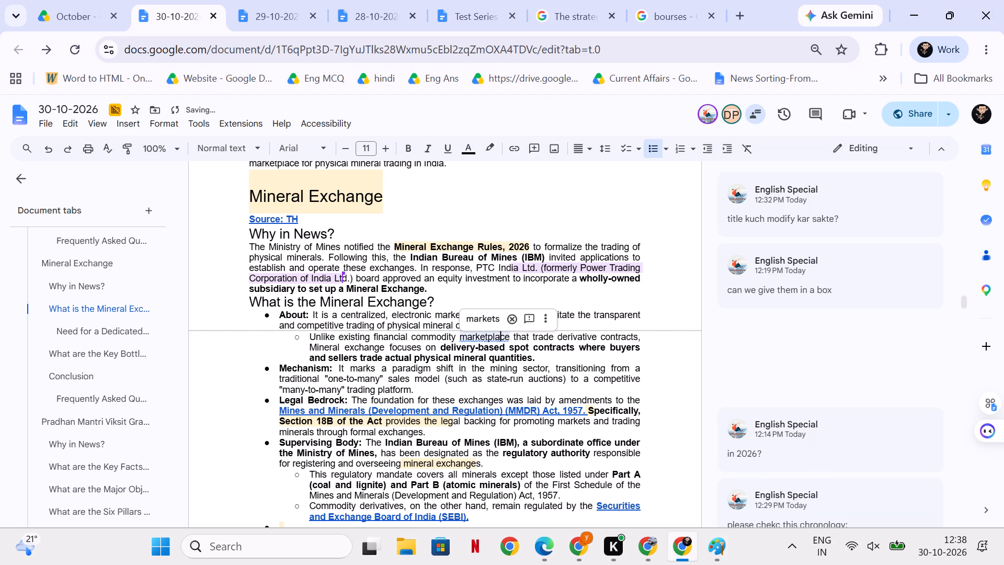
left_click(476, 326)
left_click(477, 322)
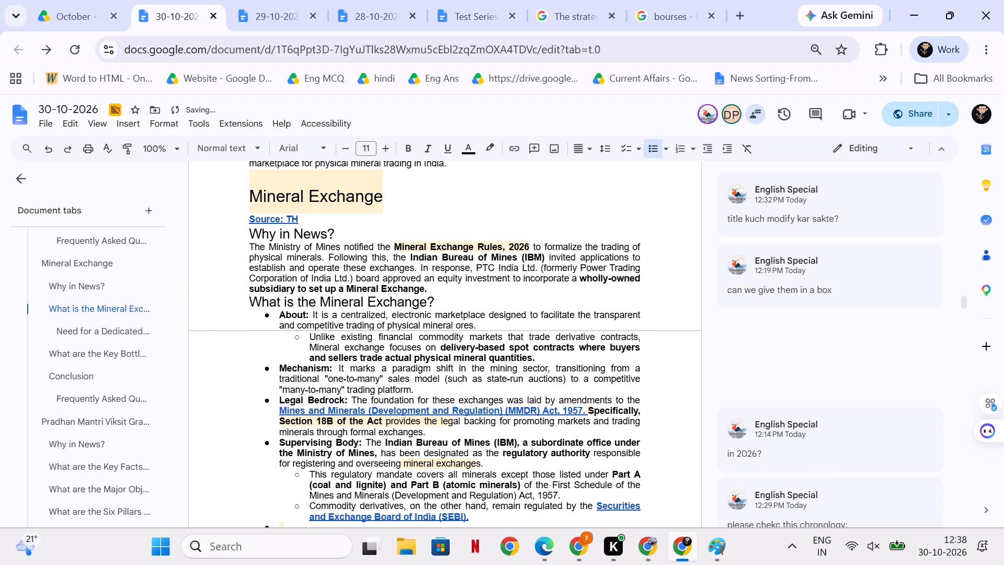
Replace "markets" after "financial commodity" with "stock exchange" copied from the bourses definition in the Google results.
left_click(647, 0)
left_click(341, 199)
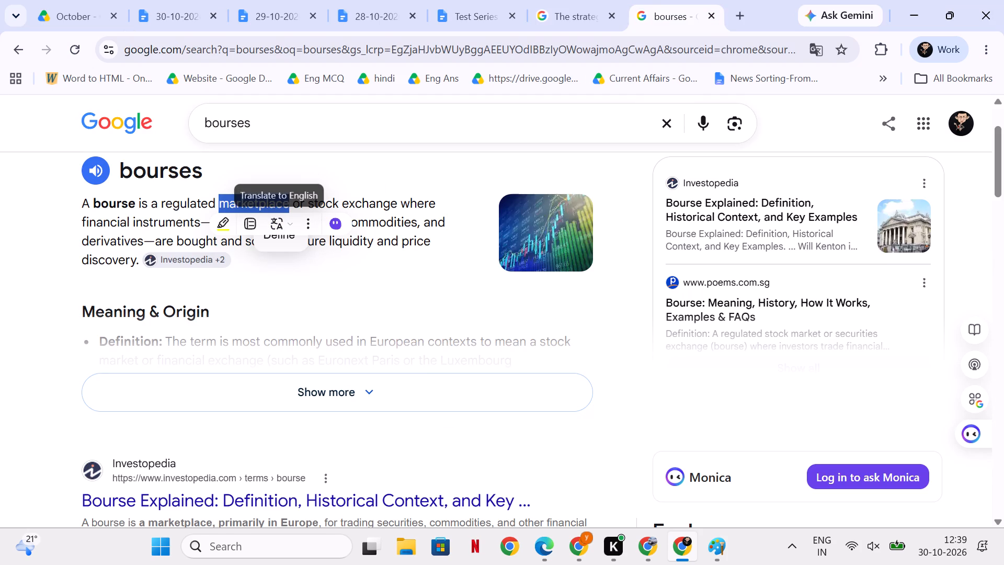
left_click_drag(310, 203, 401, 204)
key("ctrl+c")
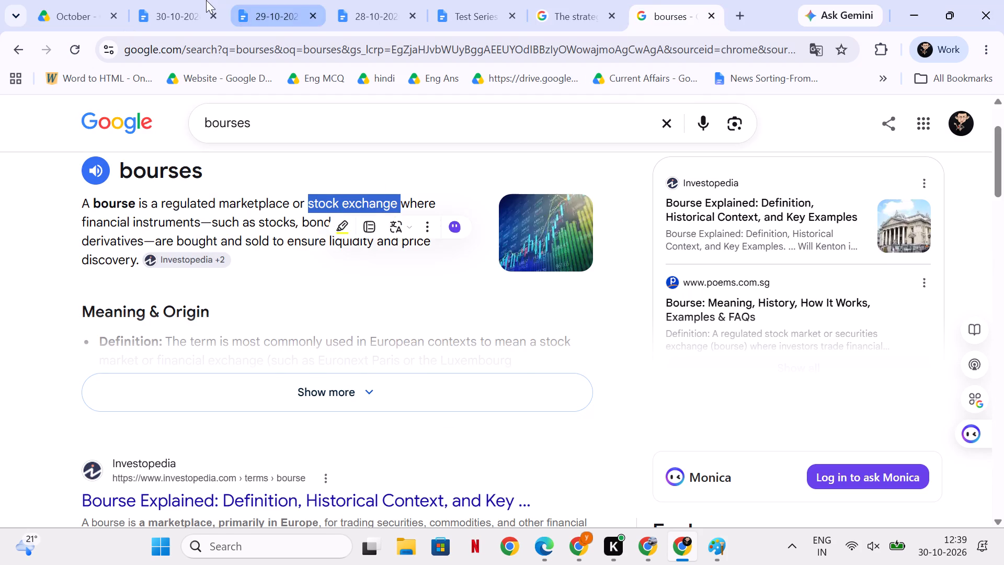
left_click(203, 0)
left_click_drag(472, 339, 502, 339)
key("ctrl+shift+v")
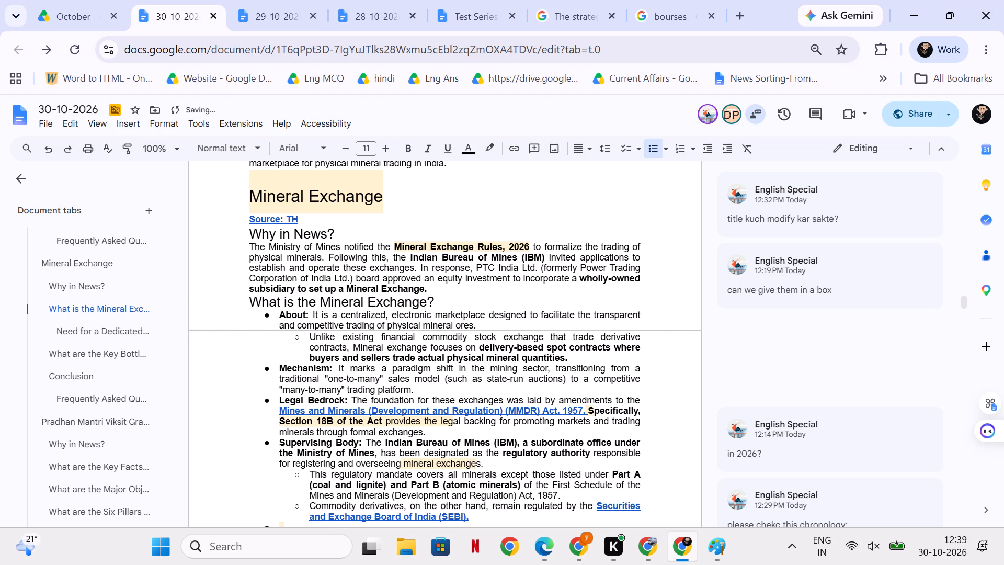
Apply the suggested plural correction so the phrase reads "financial commodity stock exchanges".
left_click(410, 345)
left_click(532, 337)
left_click(526, 313)
scroll(530, 344, "down", 1)
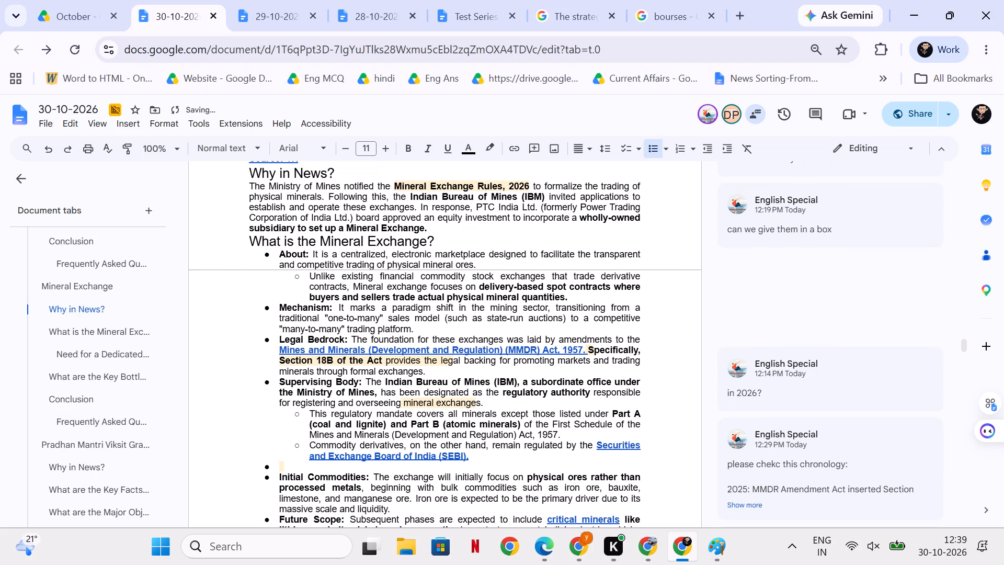
Examine the reviewer comment "in 2026?" against the MMDR Act reference in the Legal Bedrock point.
left_click(779, 389)
scroll(779, 388, "down", 1)
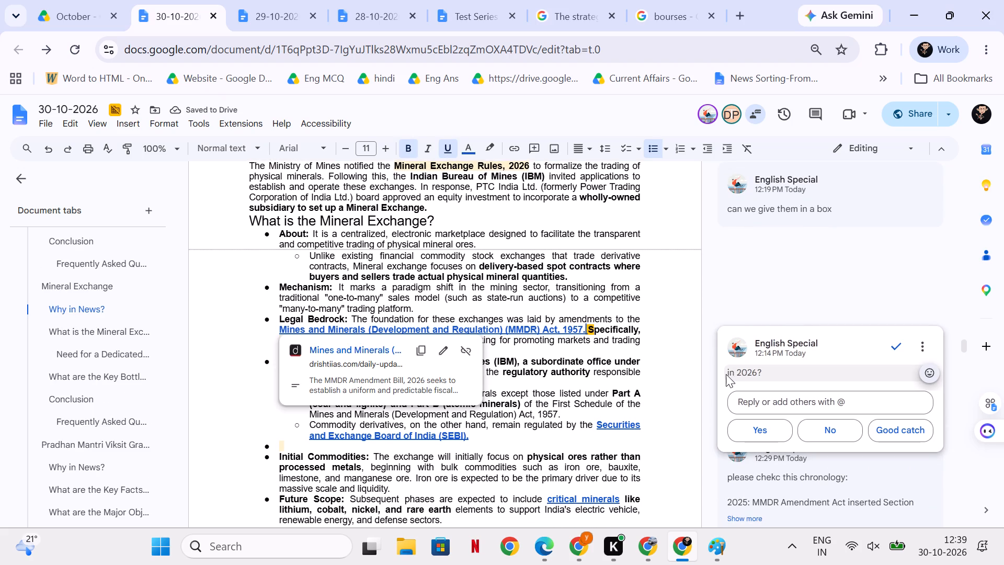
left_click_drag(726, 374, 755, 371)
key("ctrl+c")
left_click(514, 313)
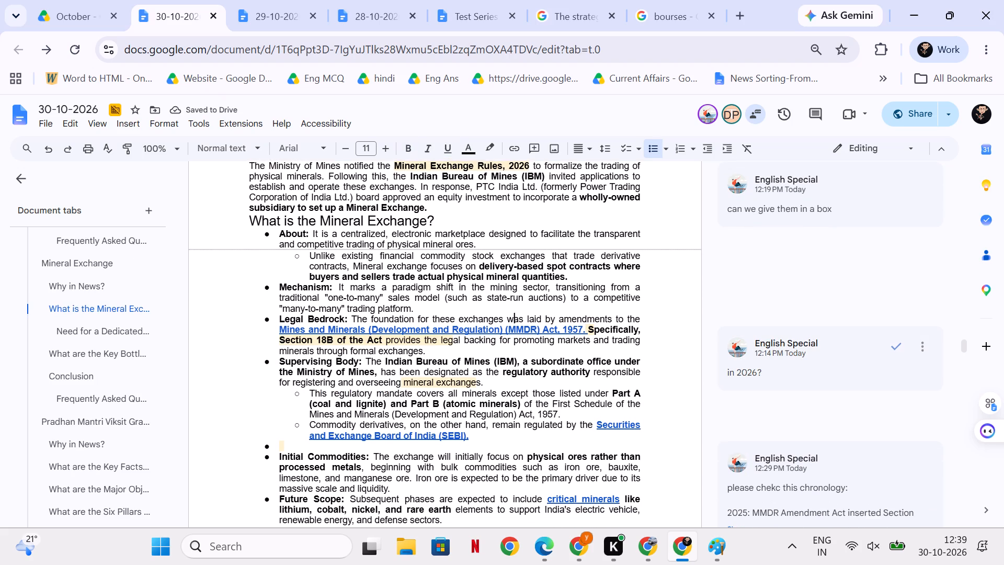
left_click(542, 319)
left_click(580, 324)
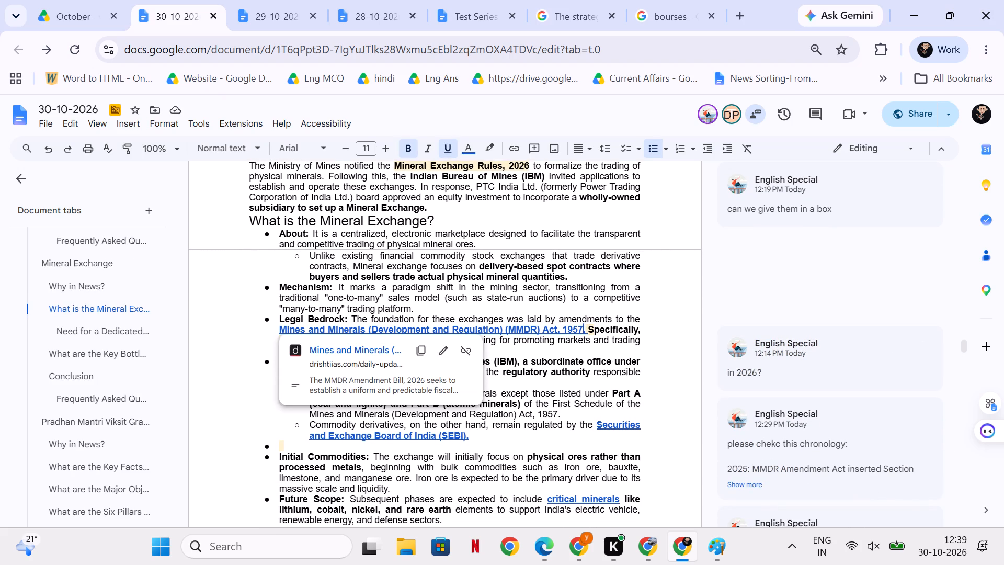
left_click(583, 330)
left_click(586, 328)
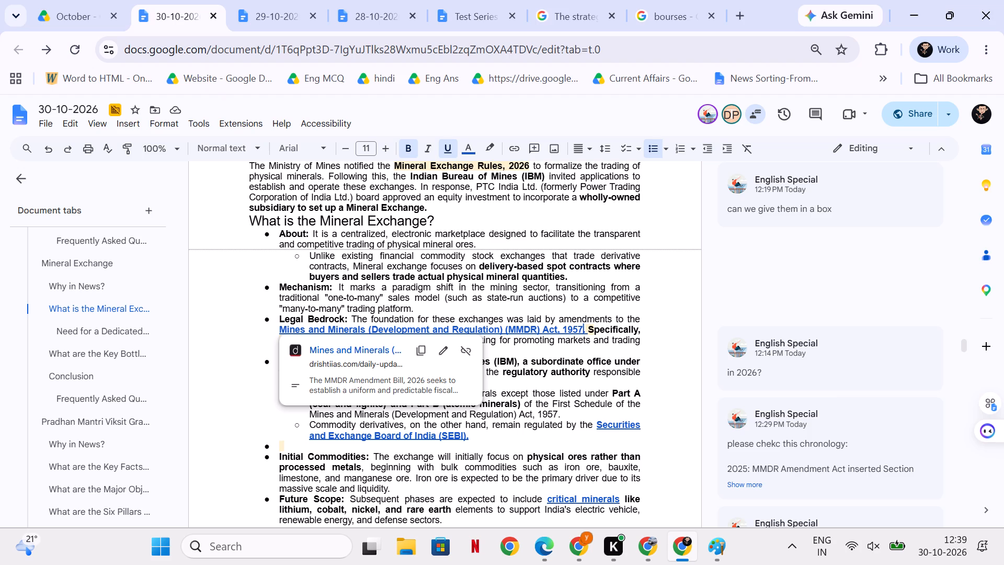
left_click(590, 328)
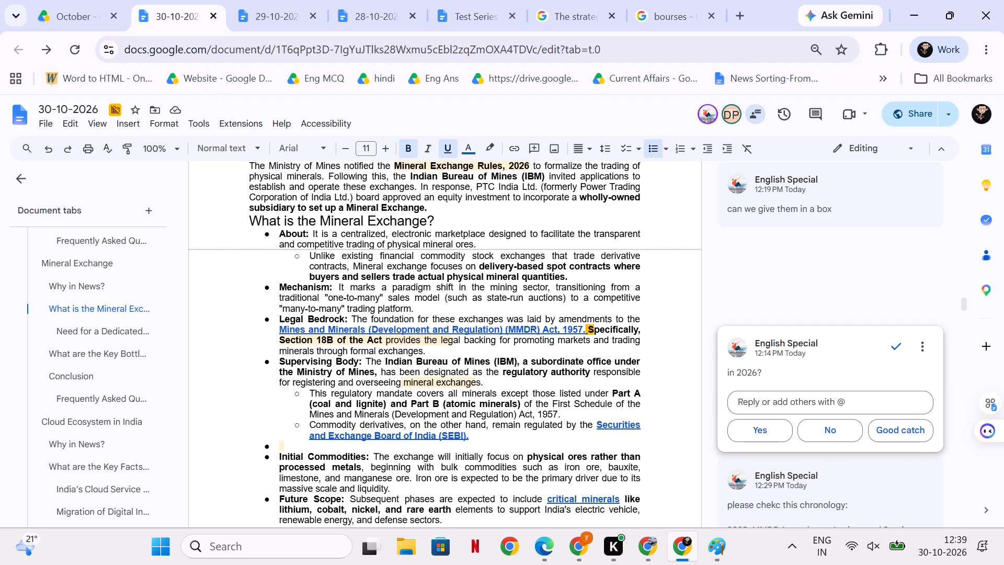
Search Google for the Legal Bedrock text on the MMDR Act, 1957 and Section 18B, adding "whic byear?".
left_click_drag(268, 332, 468, 352)
key("ctrl+c")
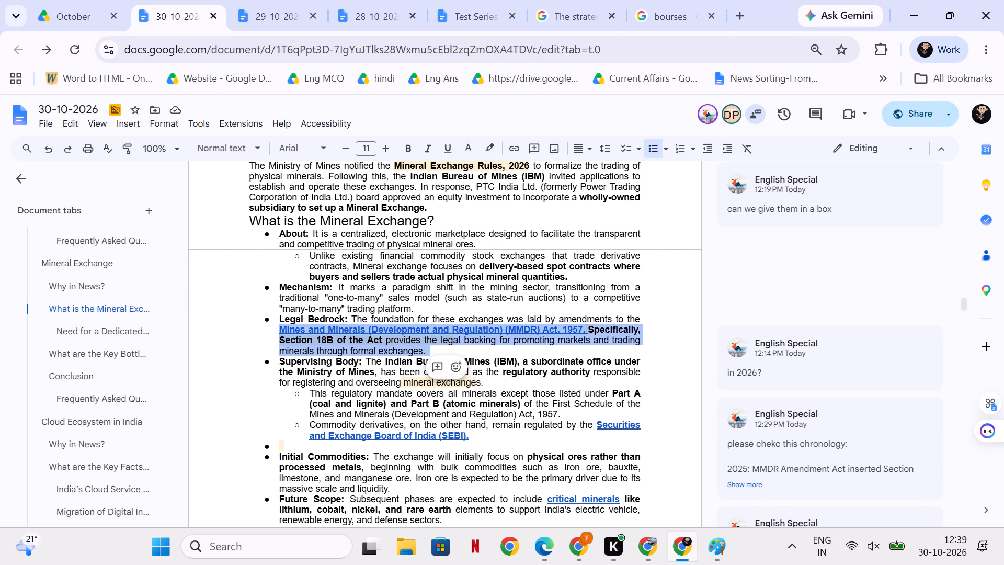
left_click(654, 0)
left_click(655, 52)
key("ctrl+v")
key("space")
type("whic byear?")
key("Return")
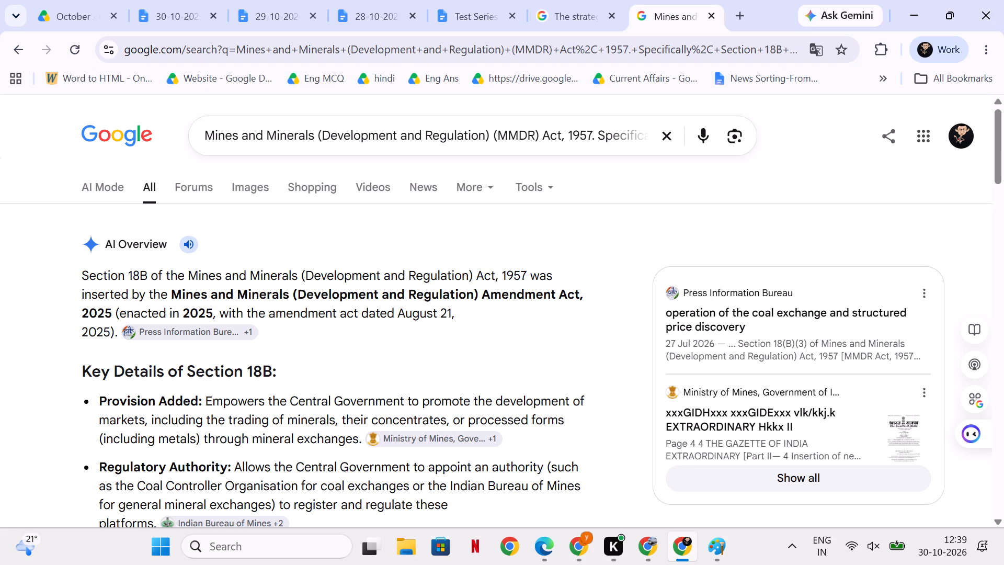
Review the AI overview and search results on Section 18B, and open the eCourtsIndia result.
scroll(219, 320, "down", 1)
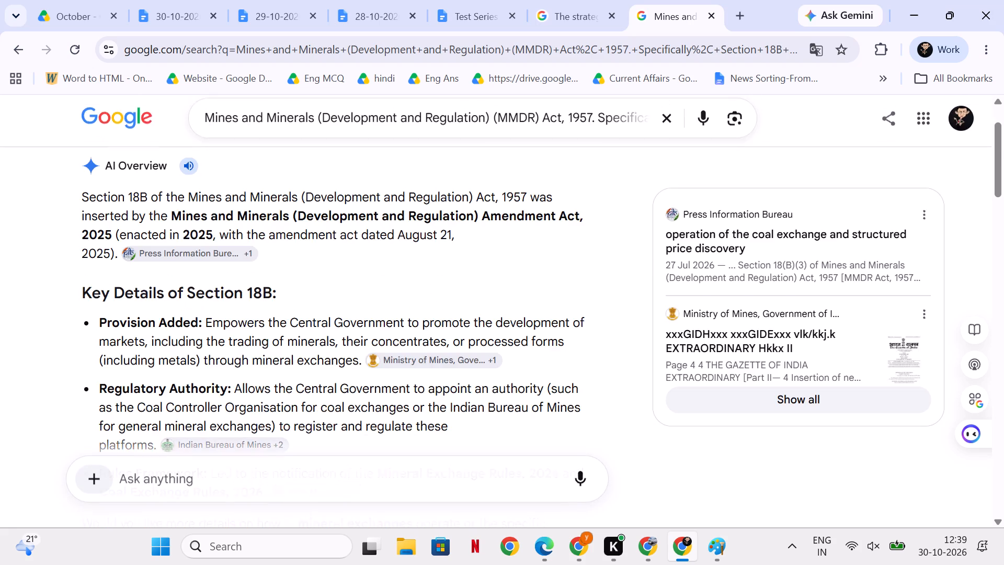
scroll(219, 321, "down", 2)
scroll(270, 340, "down", 3)
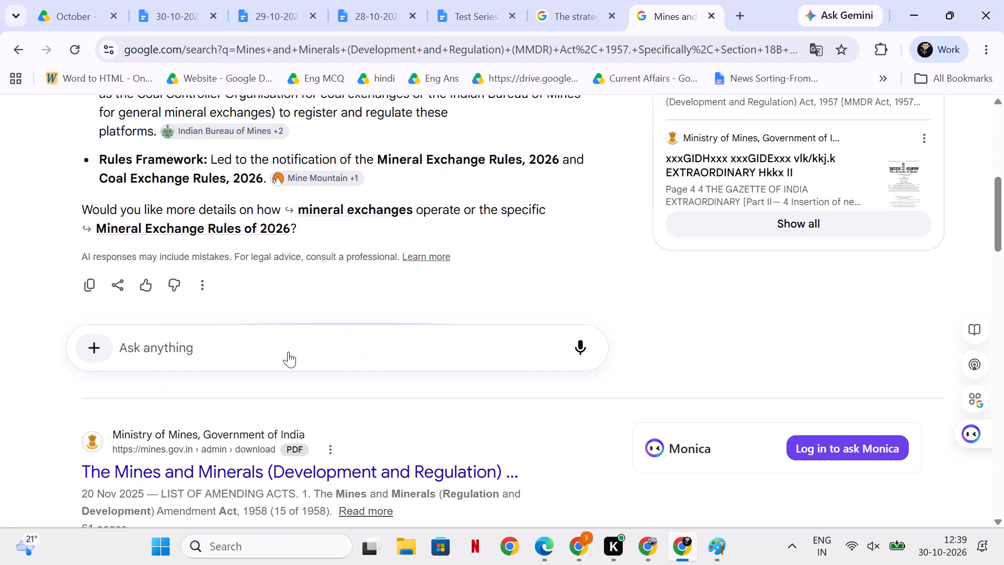
scroll(288, 364, "down", 3)
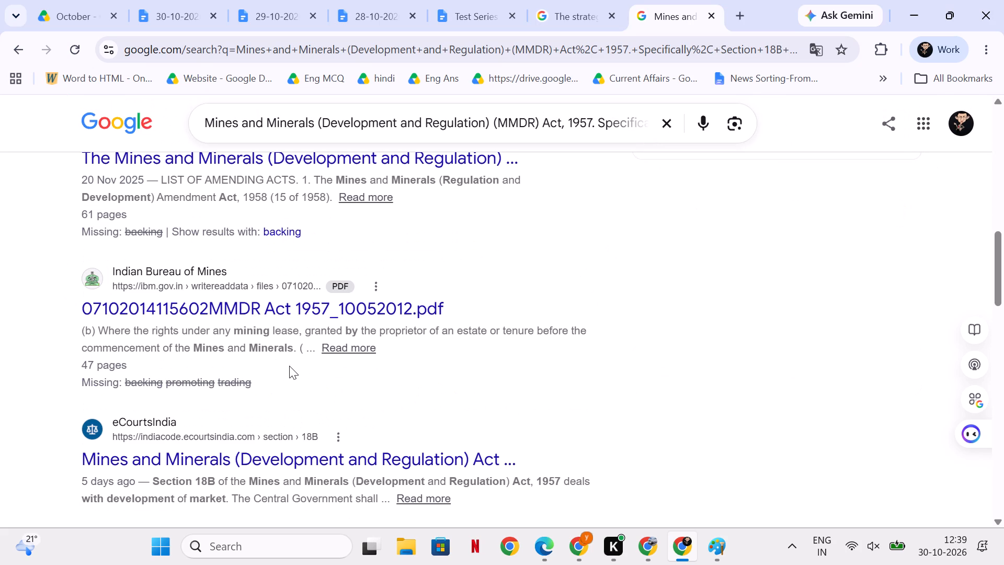
scroll(289, 366, "down", 1)
left_click(236, 380)
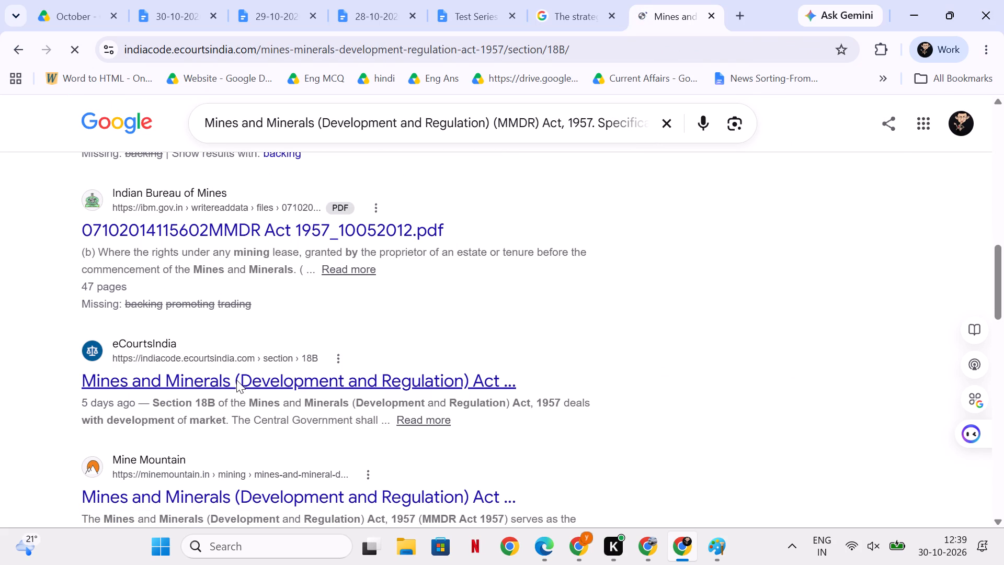
scroll(236, 380, "down", 2)
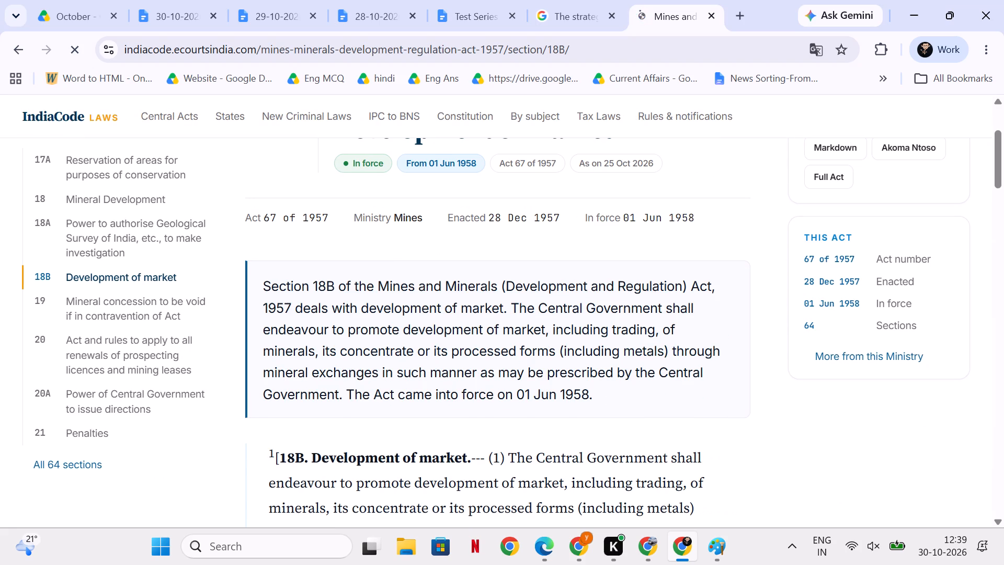
left_click_drag(341, 397, 271, 280)
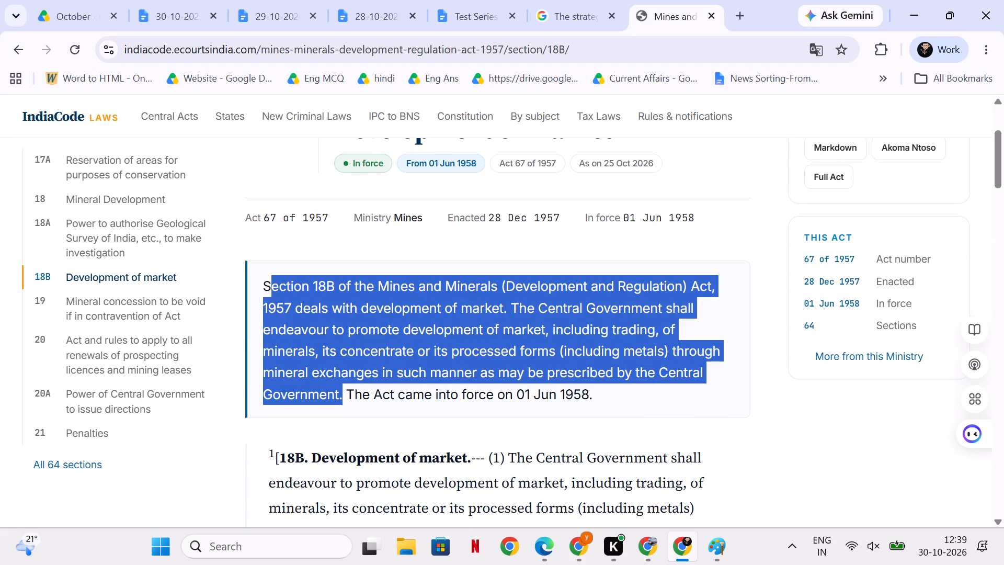
left_click_drag(271, 280, 257, 283)
key("ctrl+c")
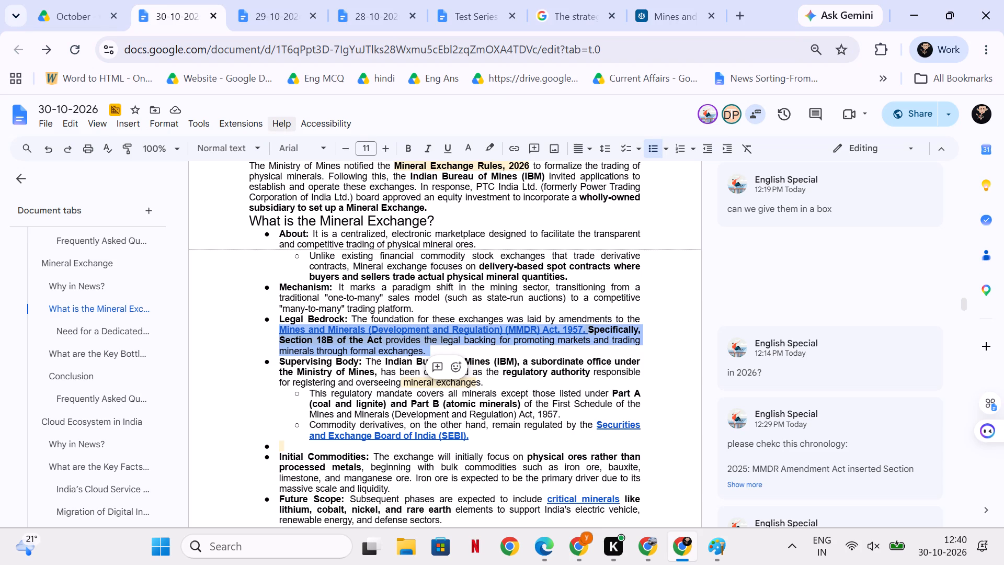
left_click(352, 323)
key("Return")
key("Return")
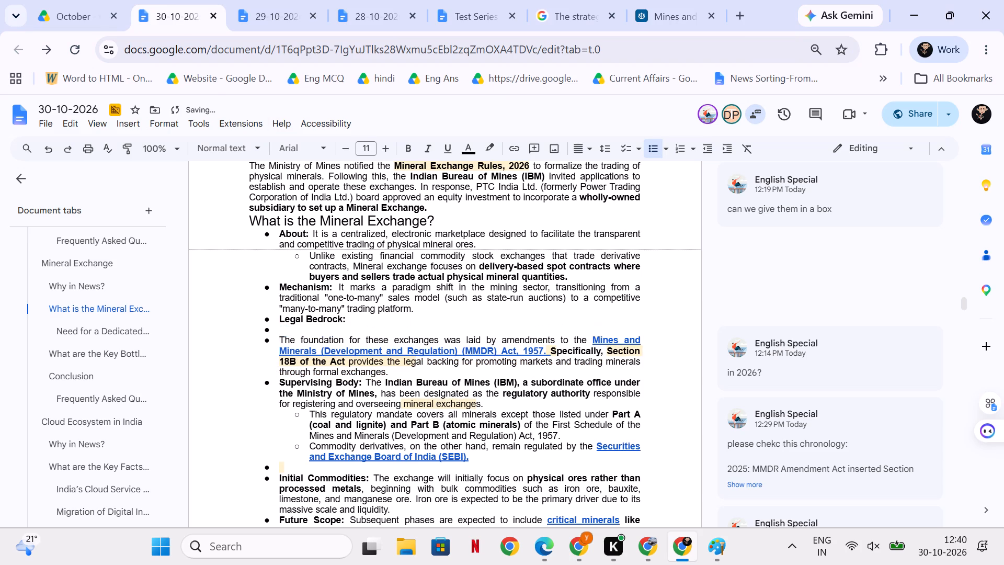
left_click(352, 323)
key("space")
key("ctrl+v")
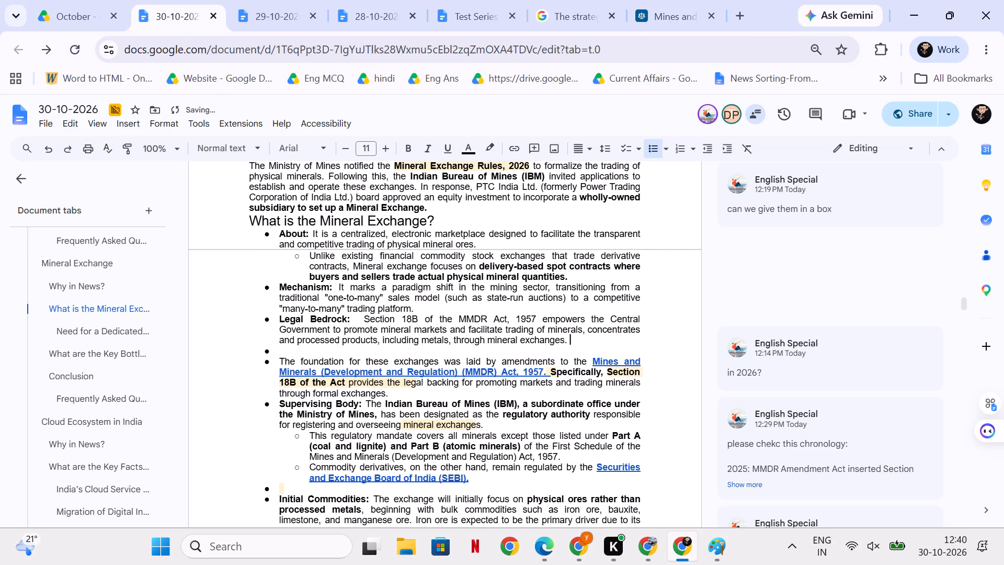
Replace "MMDR Act, 1957" in the new Legal Bedrock sentence with the linked full Act name copied from the old text.
left_click(397, 372)
left_click(620, 390)
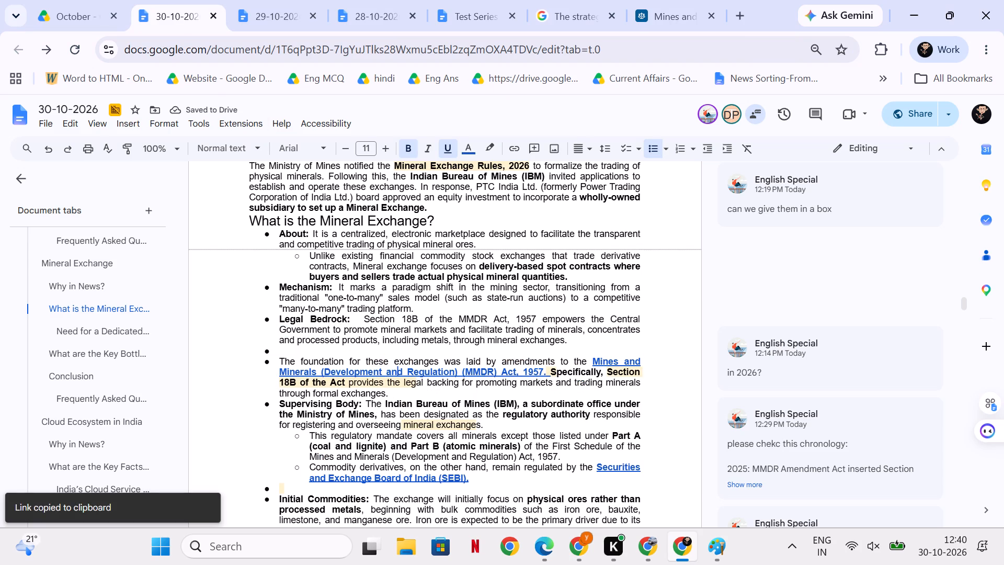
left_click_drag(589, 361, 544, 371)
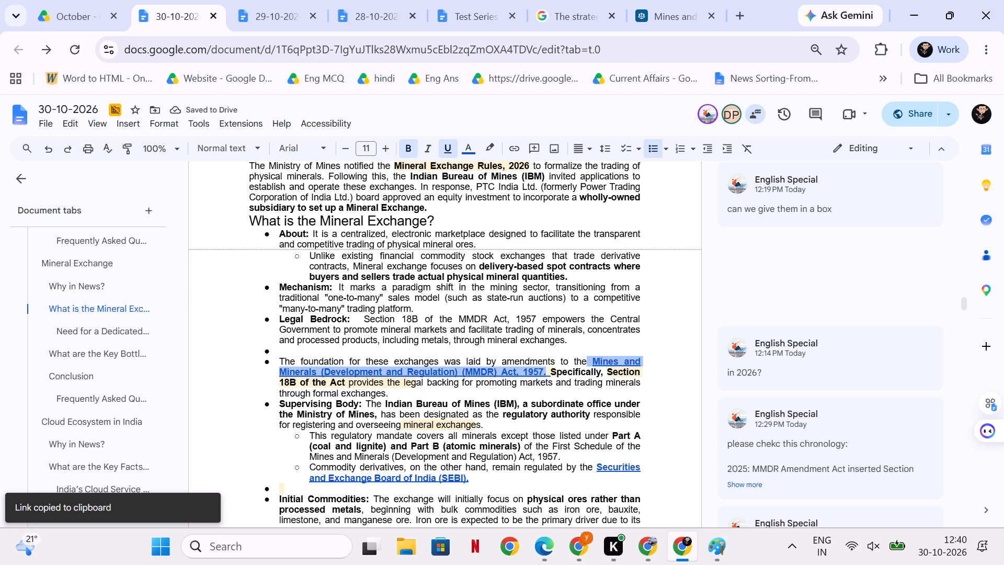
left_click_drag(544, 371, 543, 372)
key("ctrl+c")
left_click_drag(460, 321, 539, 321)
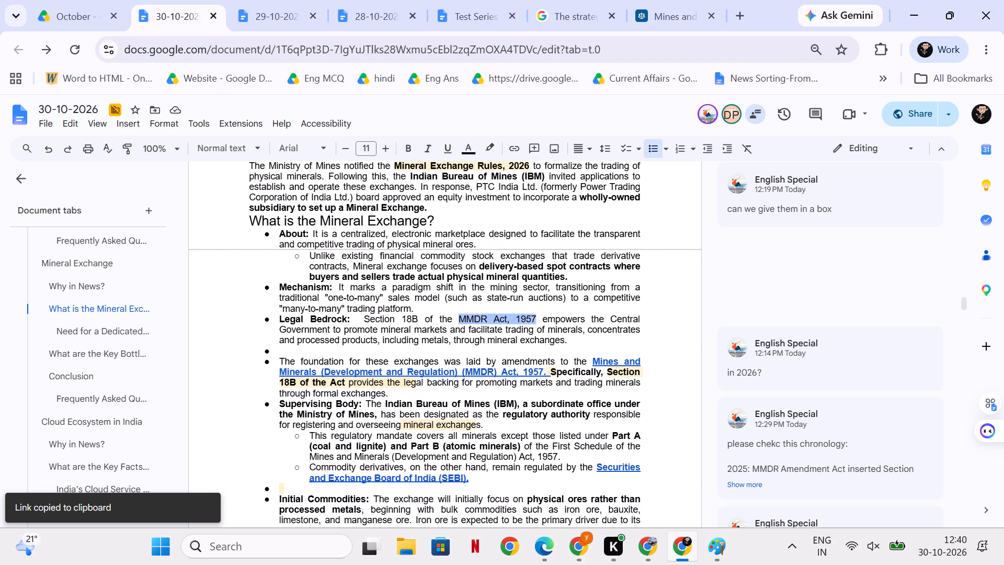
key("ctrl+v")
Delete the empty bullet and the old "The foundation for these exchanges" text below the Legal Bedrock point.
left_click_drag(294, 365, 313, 368)
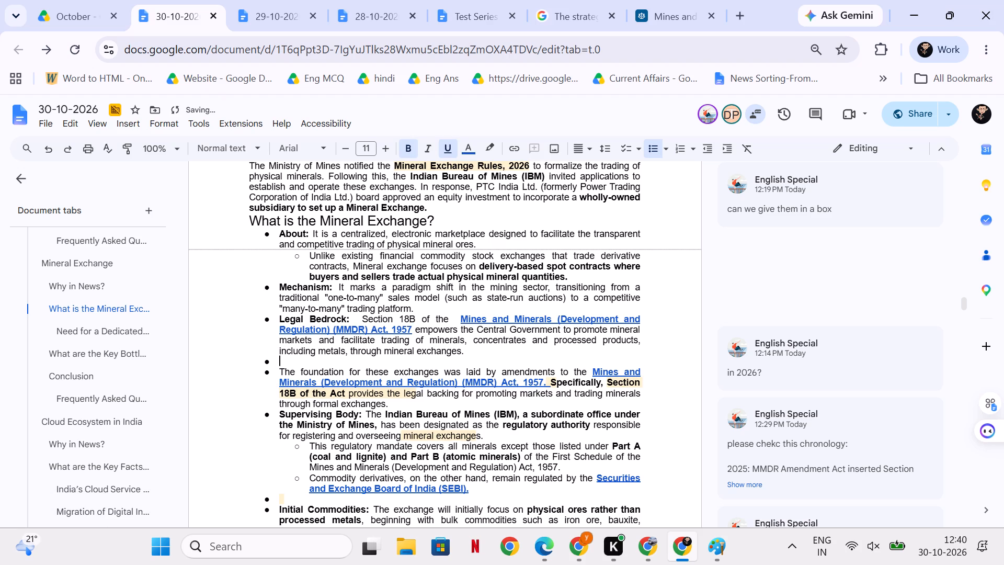
left_click_drag(313, 368, 421, 401)
key("BackSpace")
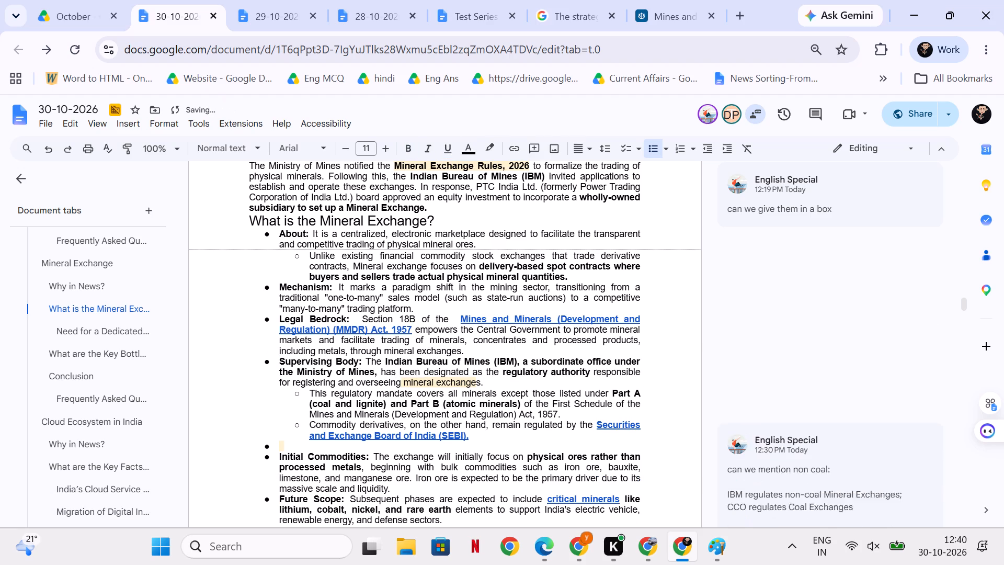
Reply to the comment about mentioning non-coal exchanges with the "This regulatory mandate covers all minerals" sub-point copied from Supervising Body.
left_click(788, 438)
scroll(788, 438, "down", 1)
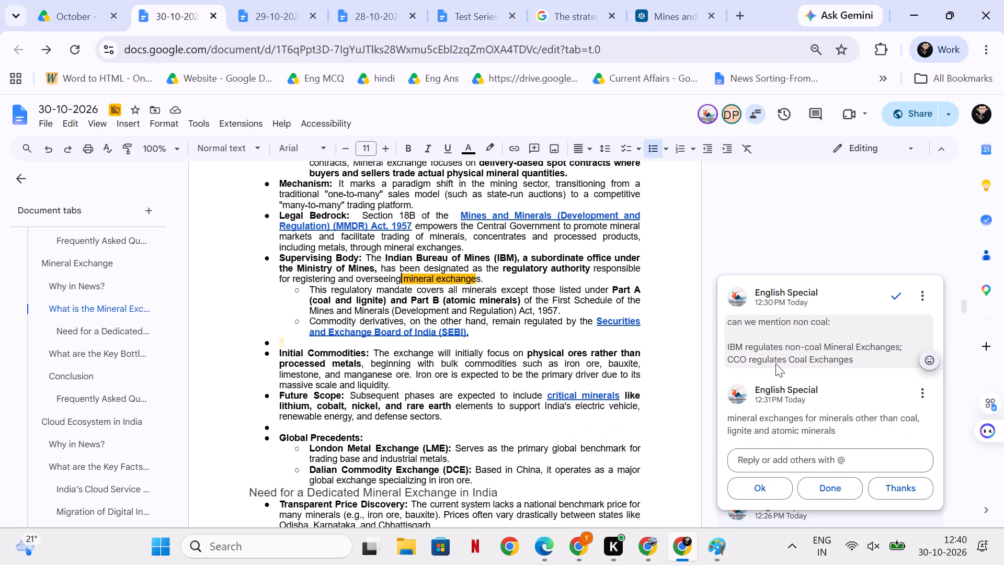
left_click(775, 364)
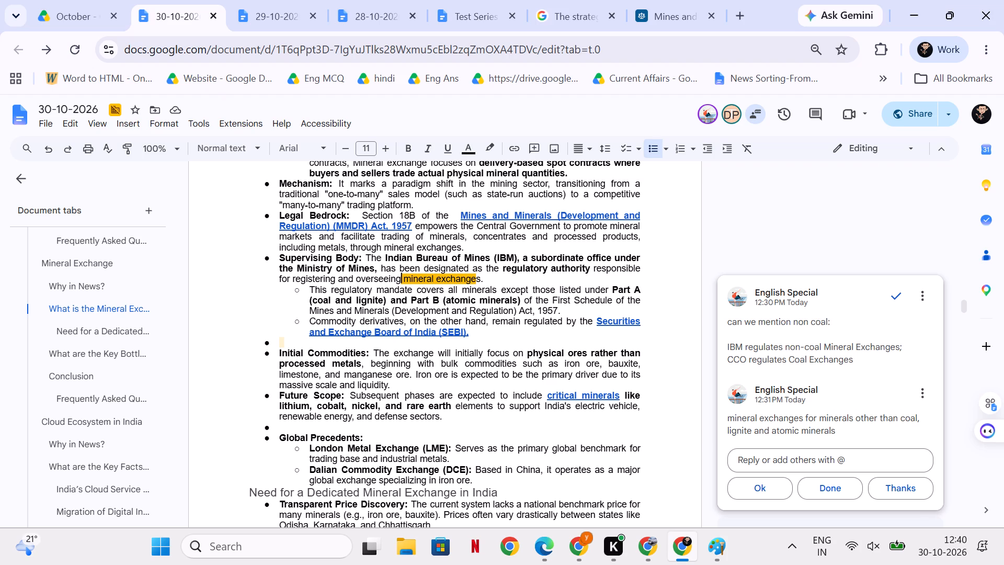
left_click_drag(310, 289, 568, 312)
key("ctrl+c")
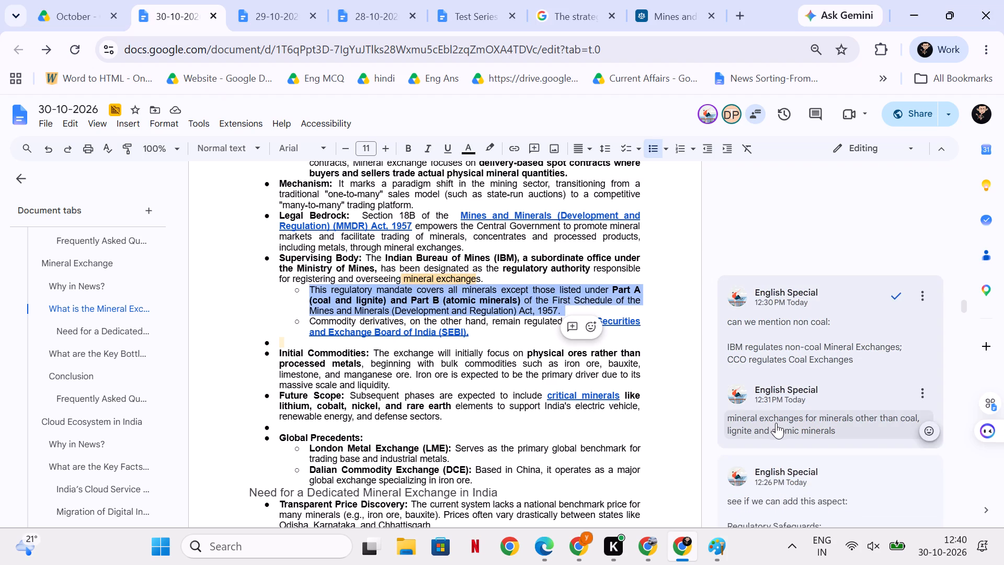
left_click(773, 367)
left_click(787, 467)
key("ctrl+v")
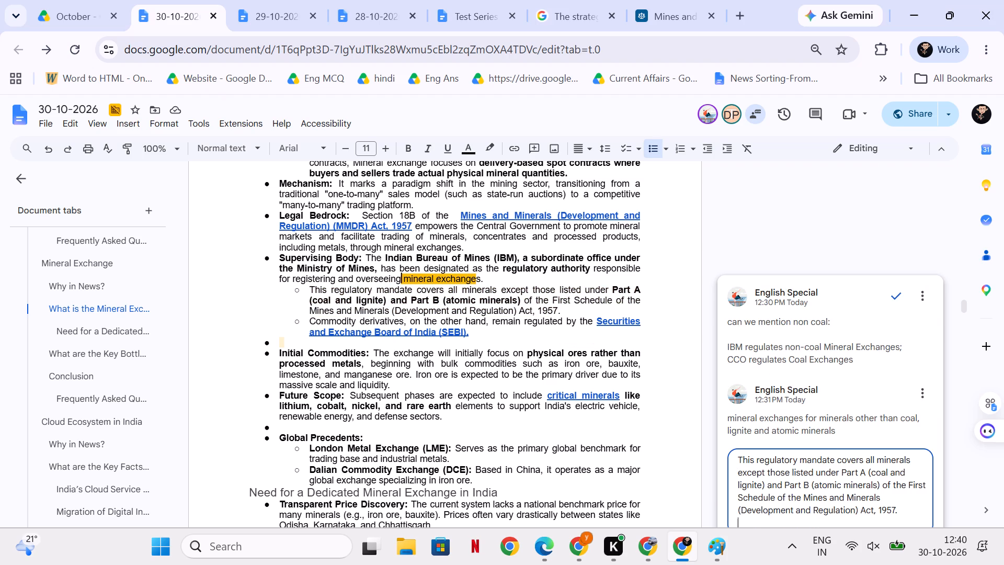
scroll(835, 462, "down", 1)
left_click(906, 470)
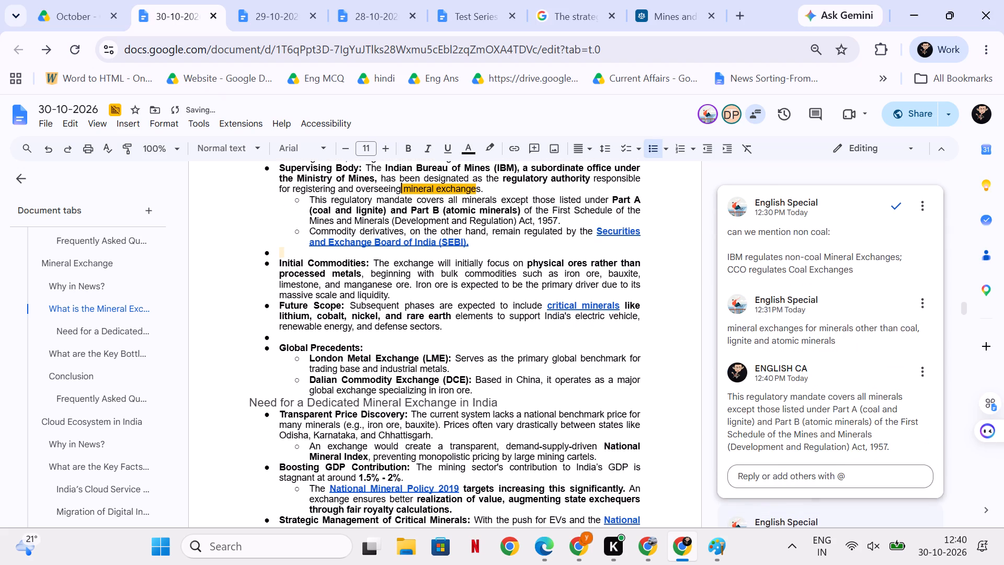
Reply to the Regulatory Safeguards comment with "source of this... if this is given we dont have to give concerns as it address all of them".
scroll(906, 470, "down", 2)
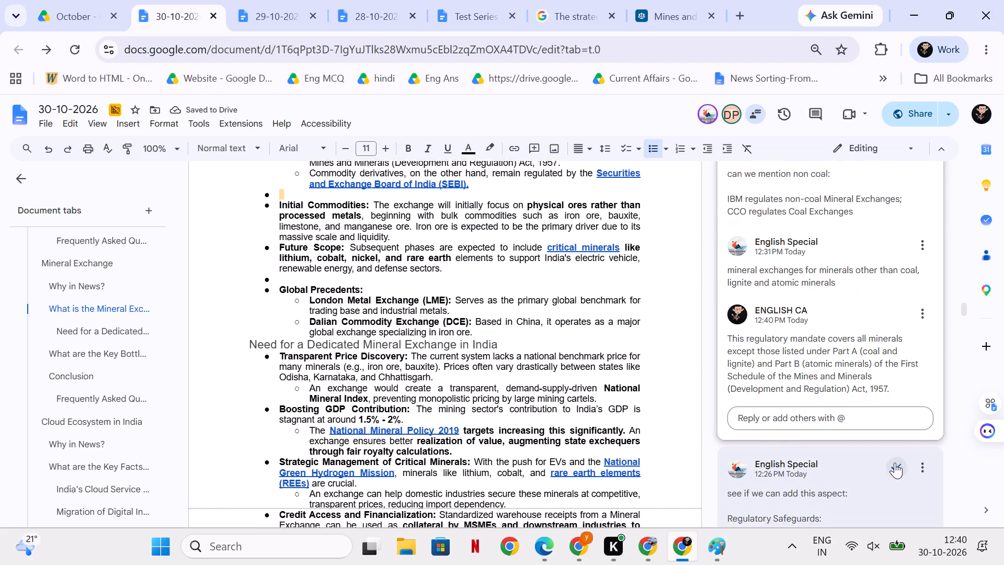
scroll(895, 462, "down", 1)
left_click(815, 402)
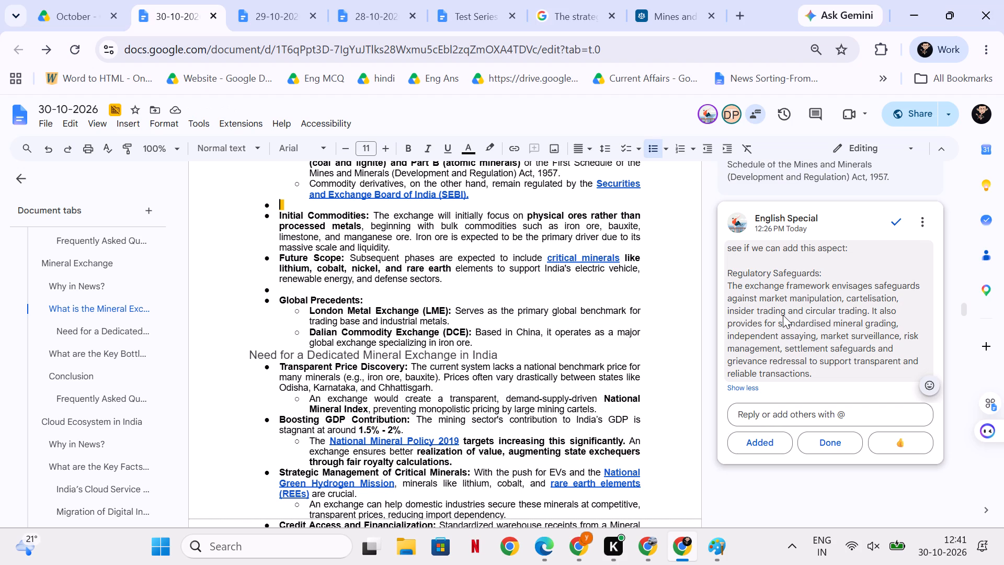
left_click(778, 415)
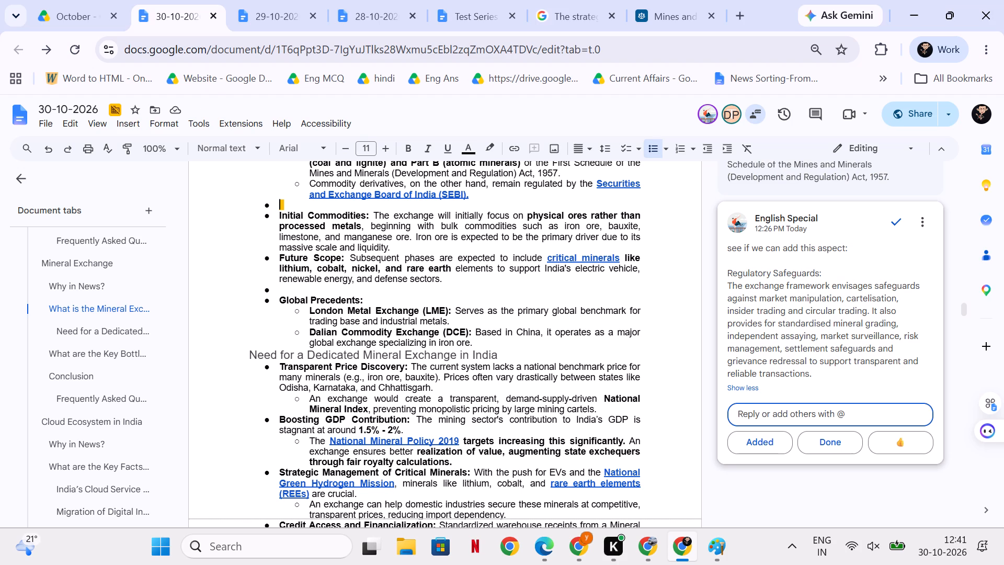
type("source of h")
key("BackSpace")
type("this")
key("space")
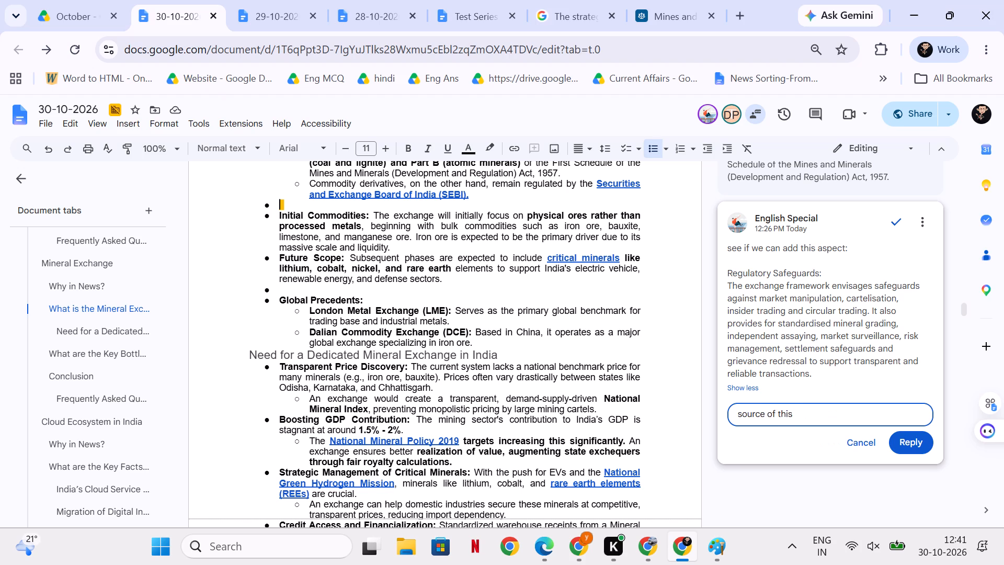
key("BackSpace")
type("... if this is ginven we dont have to givne")
key("space")
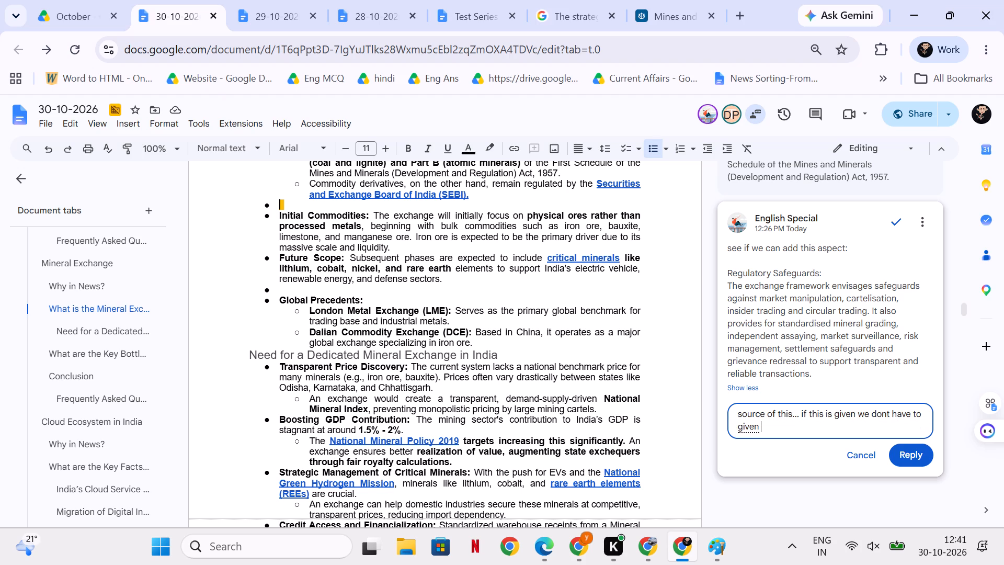
key("BackSpace")
key("BackSpace")
key("space")
type("s")
key("BackSpace")
type("concerns as")
key("space")
type("it addd")
key("BackSpace")
type("reess al")
key("space")
key("BackSpace")
type("l of them")
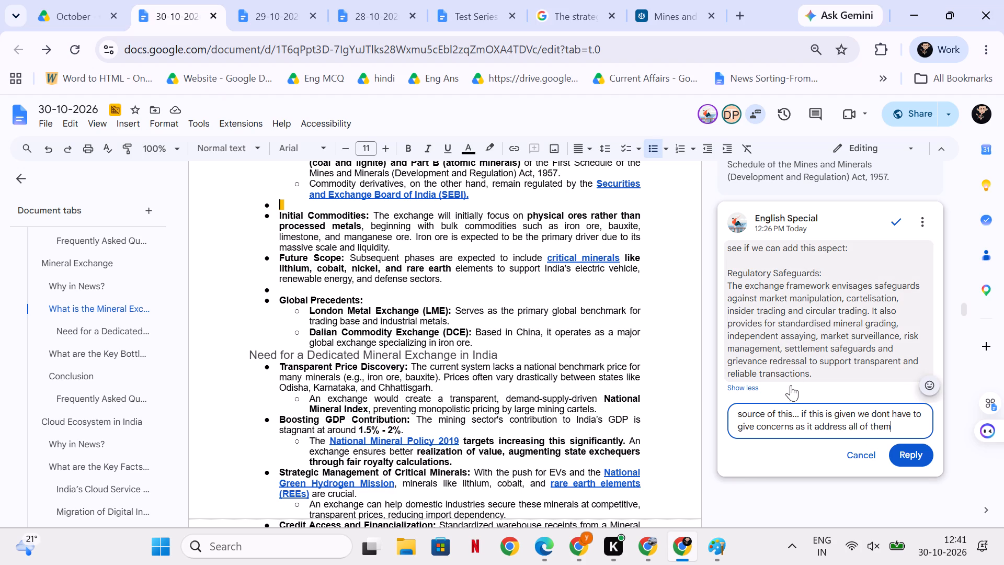
left_click(896, 456)
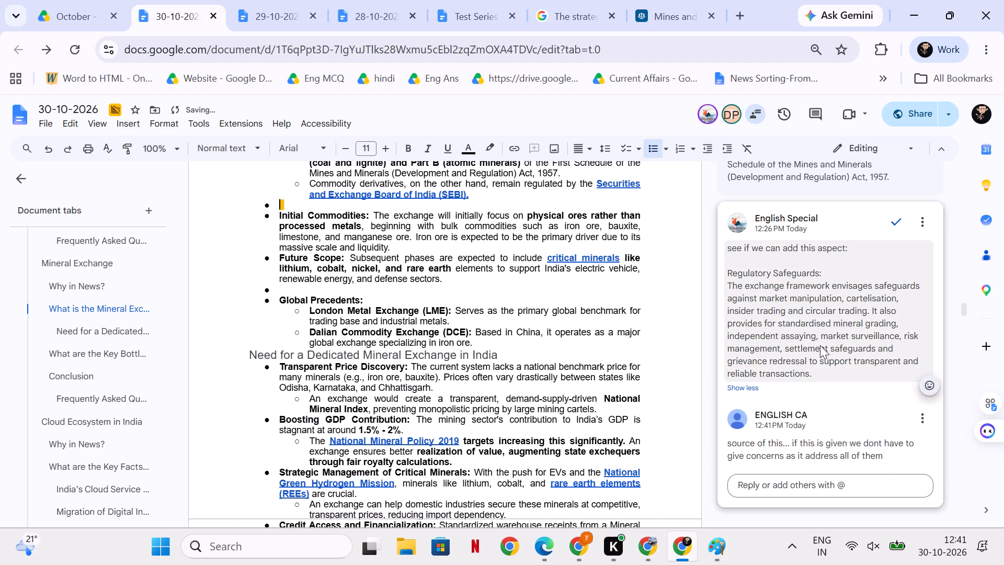
Copy "Mineral Exchange Rules, 2026" from the article's Why in News section and search the web for it with "pib" added.
scroll(819, 344, "down", 3)
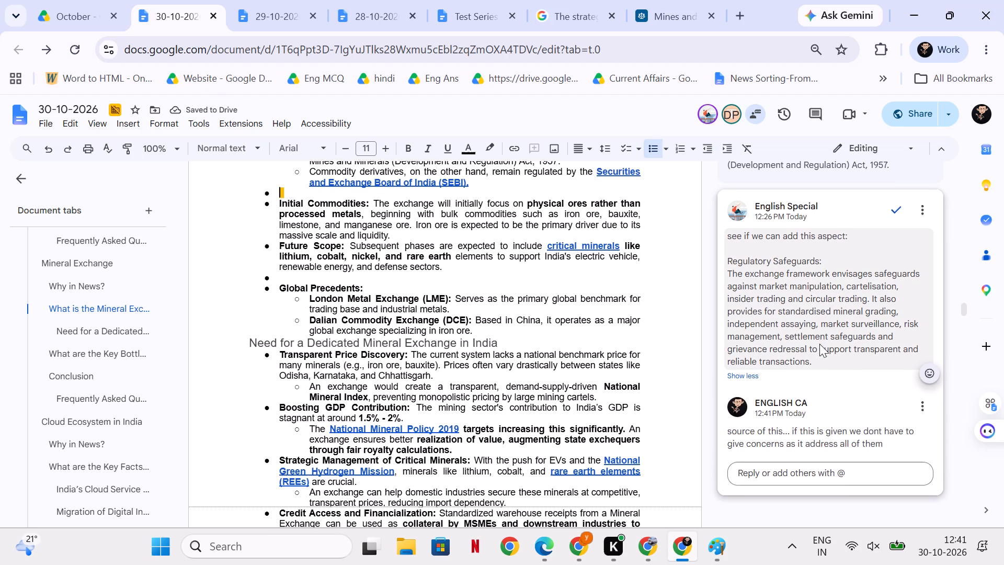
scroll(819, 344, "down", 5)
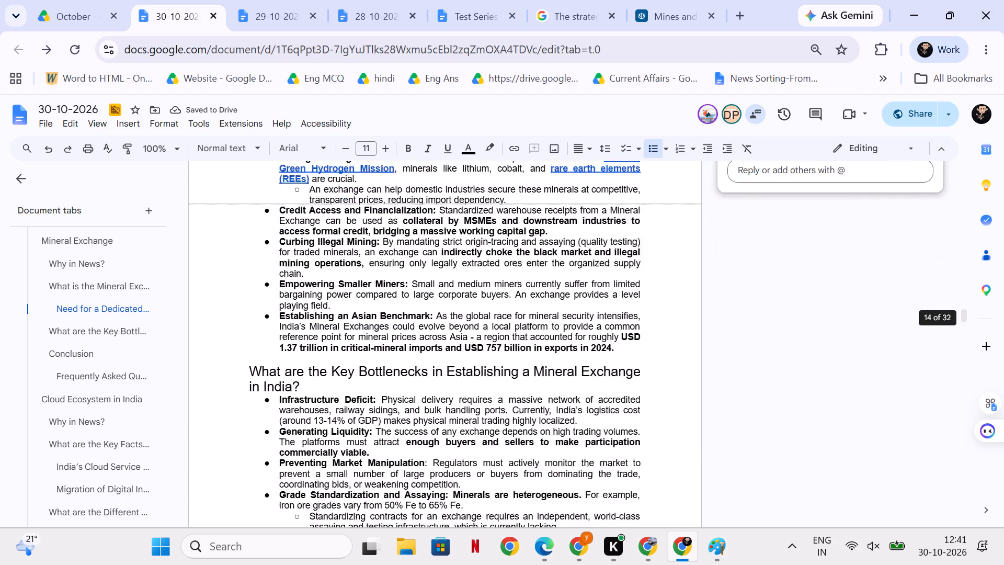
scroll(819, 344, "down", 4)
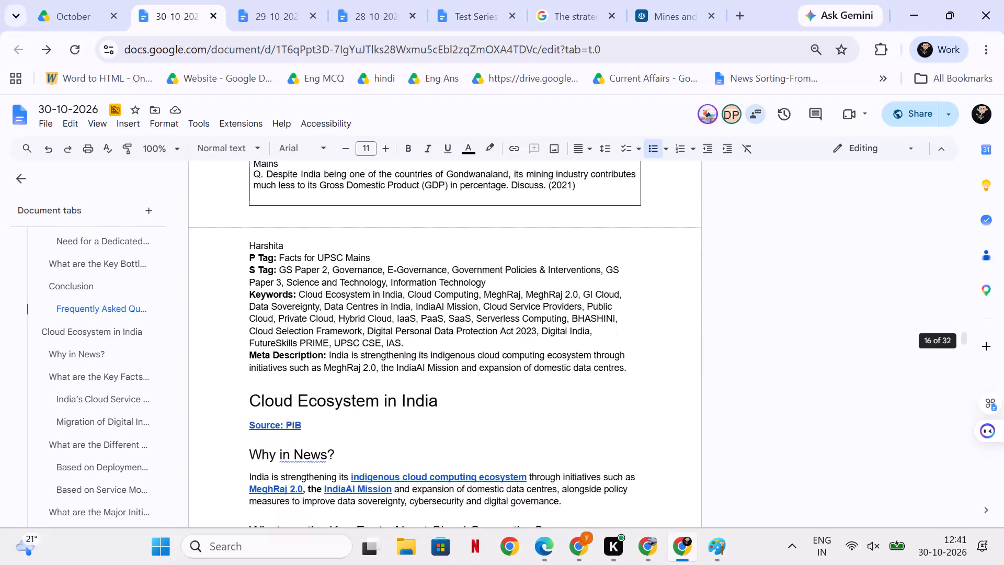
scroll(819, 344, "down", 1)
scroll(819, 344, "up", 11)
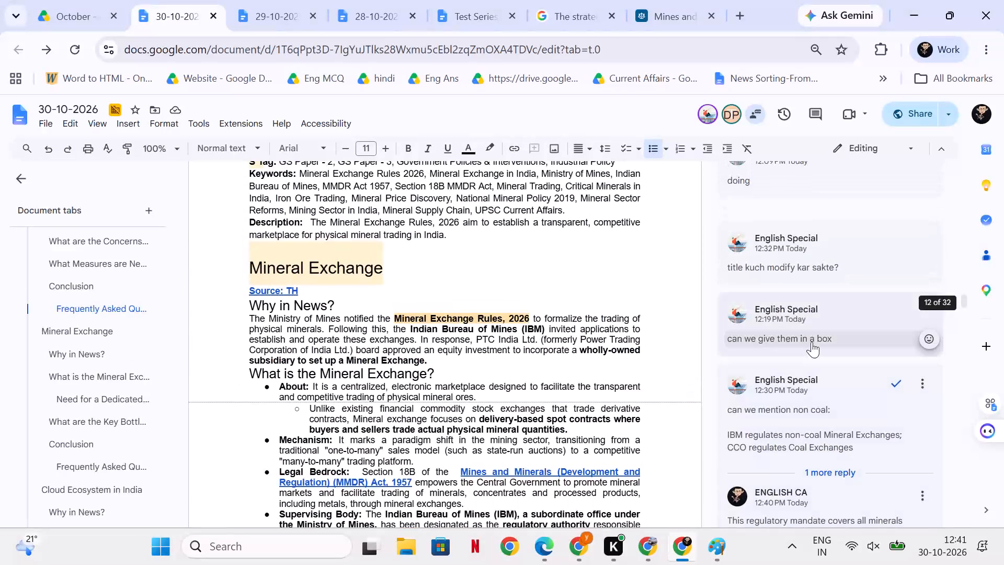
left_click(812, 342)
left_click_drag(395, 314, 528, 314)
key("ctrl+c")
left_click(656, 0)
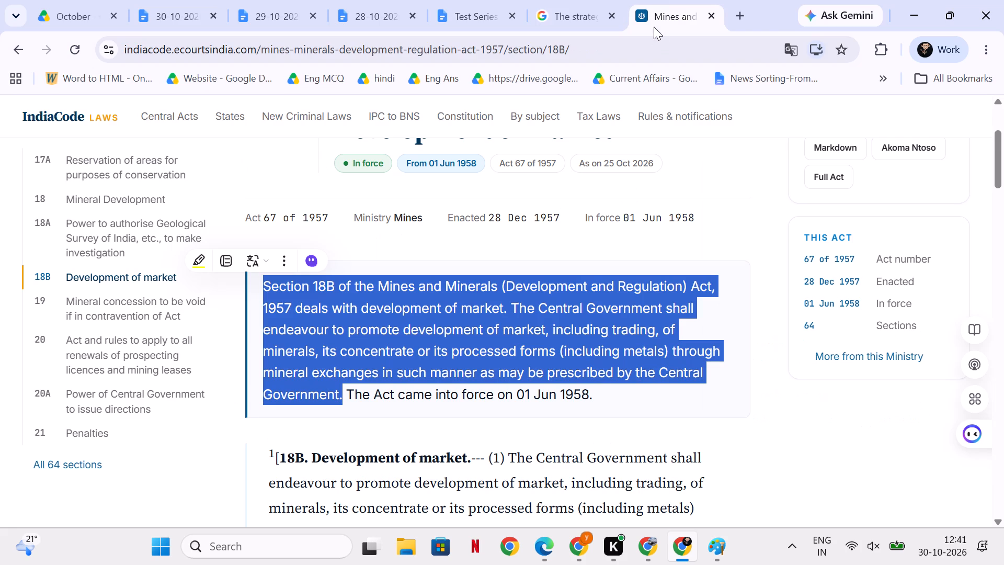
left_click(654, 41)
key("ctrl+v")
key("space")
type("pib")
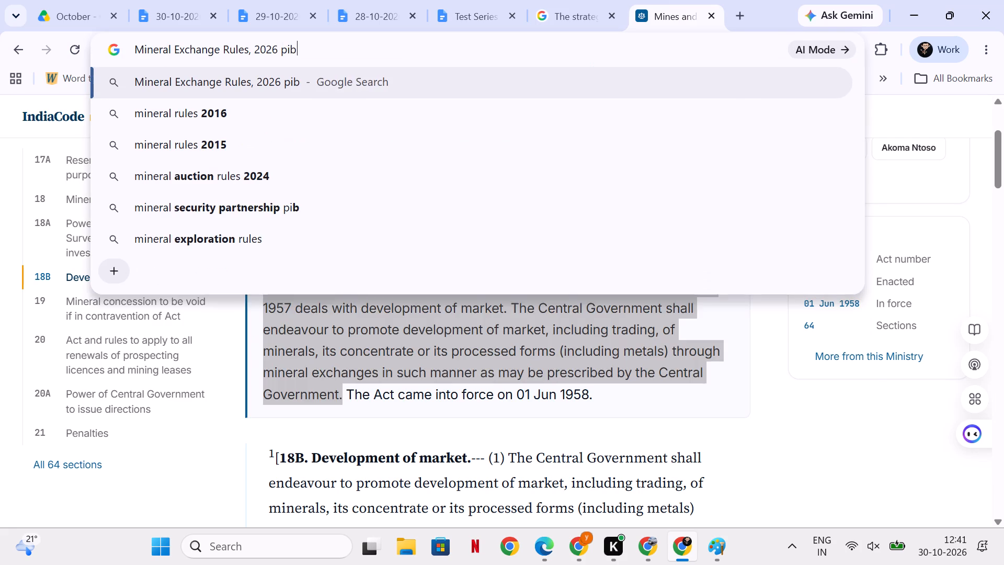
key("Return")
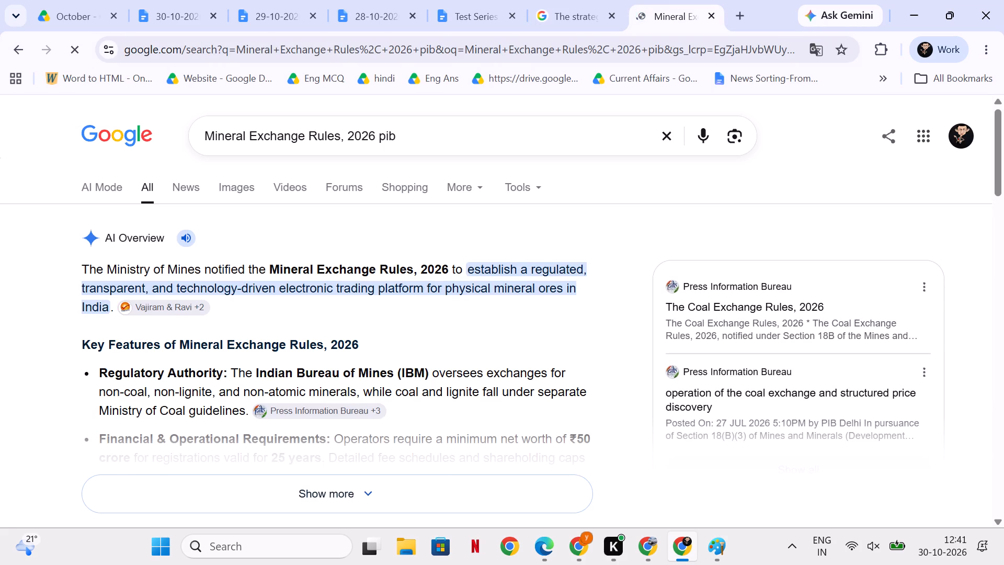
Check the Ministry of Mines "mineral exchange (regulation) rules, 2026" PDF from the search results, and return to the results.
scroll(206, 83, "down", 2)
scroll(195, 145, "up", 1)
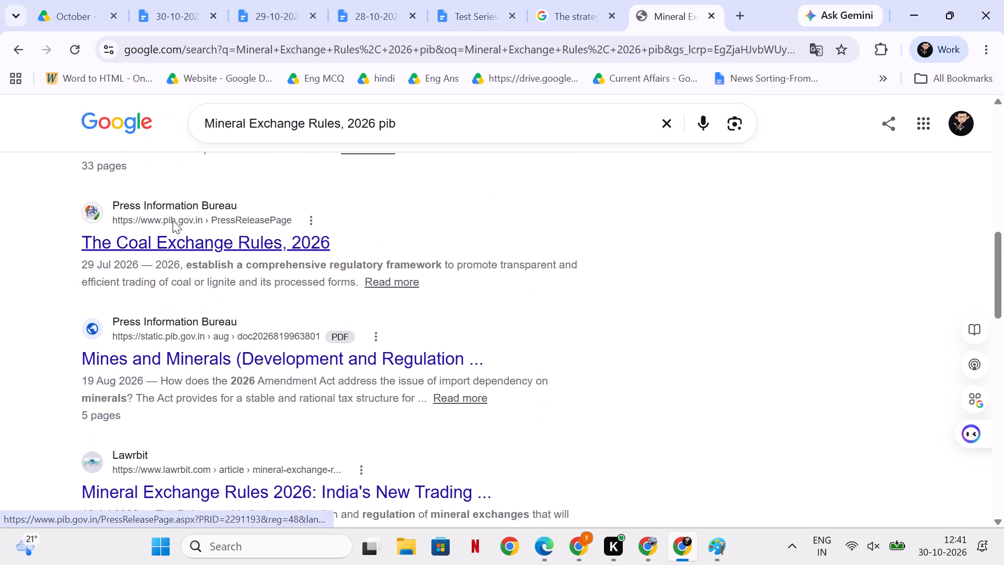
scroll(173, 220, "up", 2)
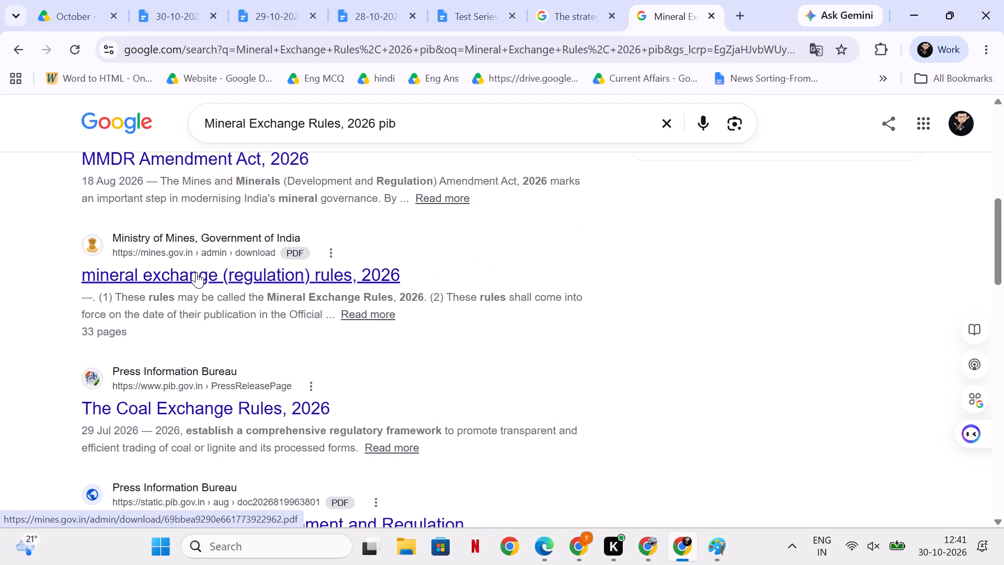
scroll(196, 272, "up", 2)
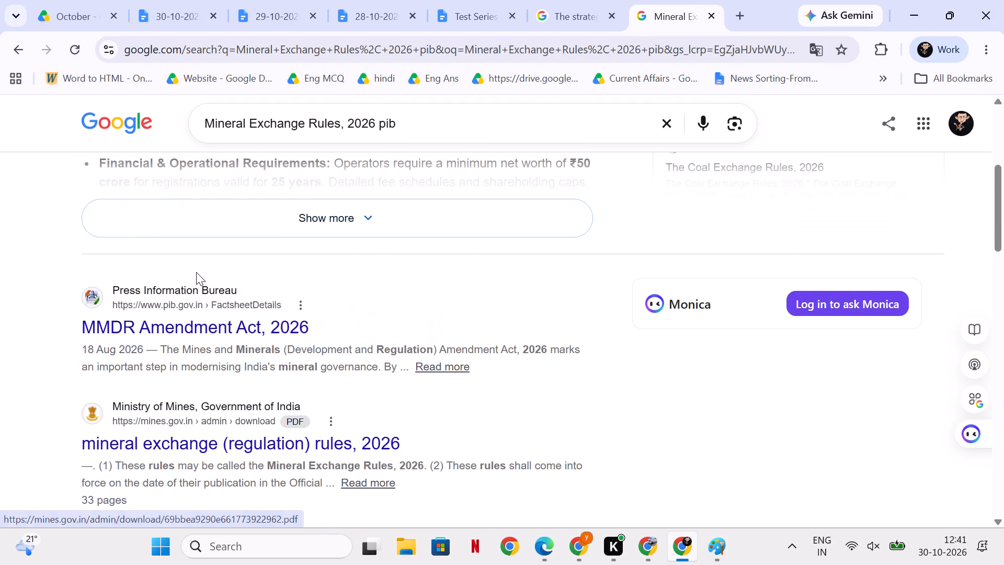
scroll(201, 309, "down", 1)
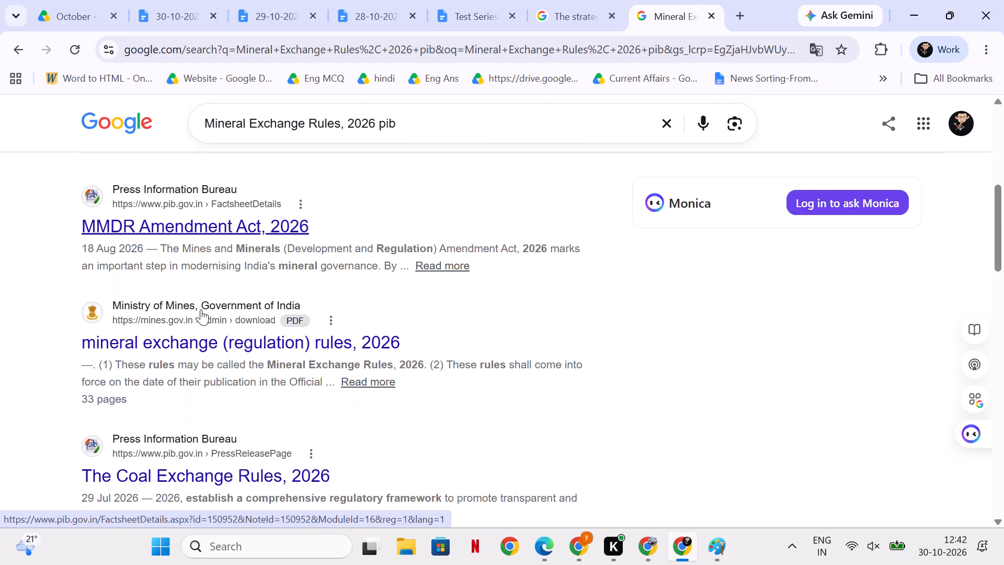
scroll(201, 309, "down", 1)
left_click(204, 320)
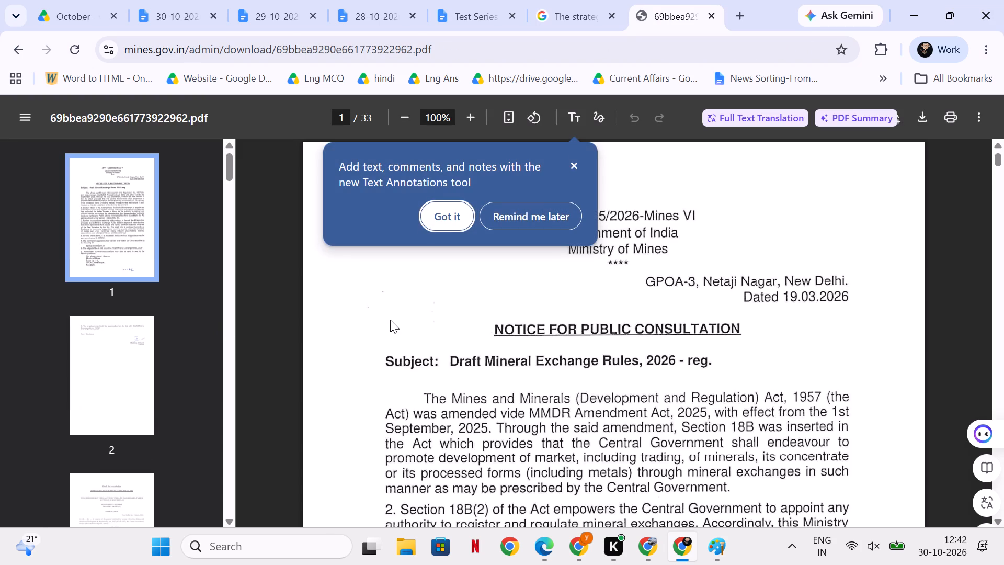
scroll(493, 343, "down", 1)
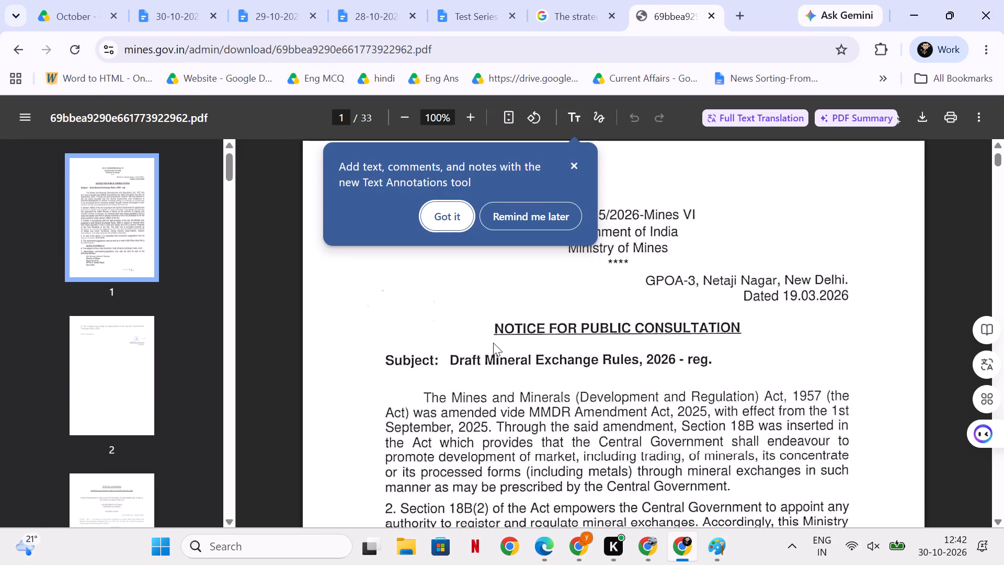
scroll(493, 343, "down", 1)
left_click(14, 51)
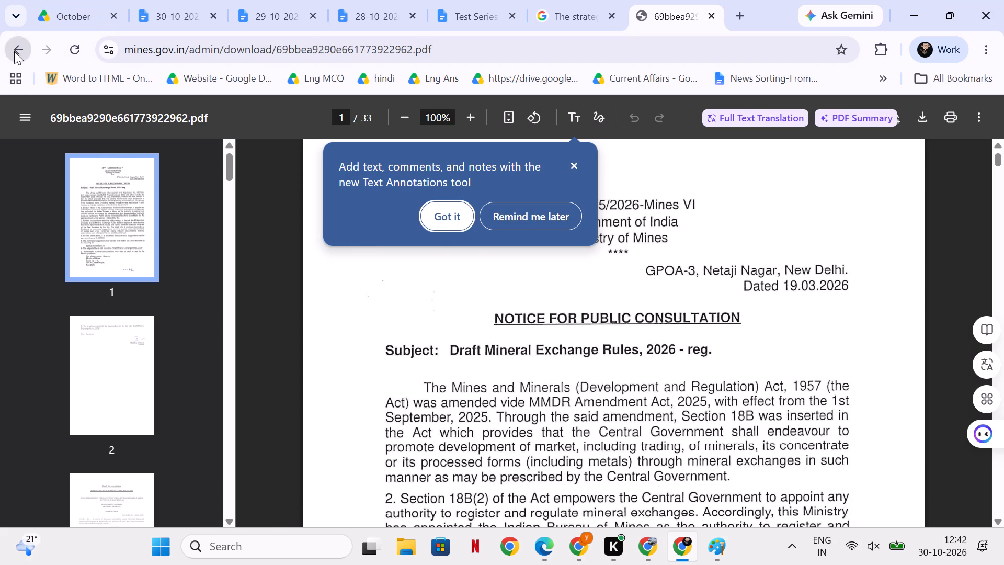
Check the PIB "Mines and Minerals (Development and Regulation)" PDF, return to the results and look through the remaining entries.
scroll(420, 319, "down", 2)
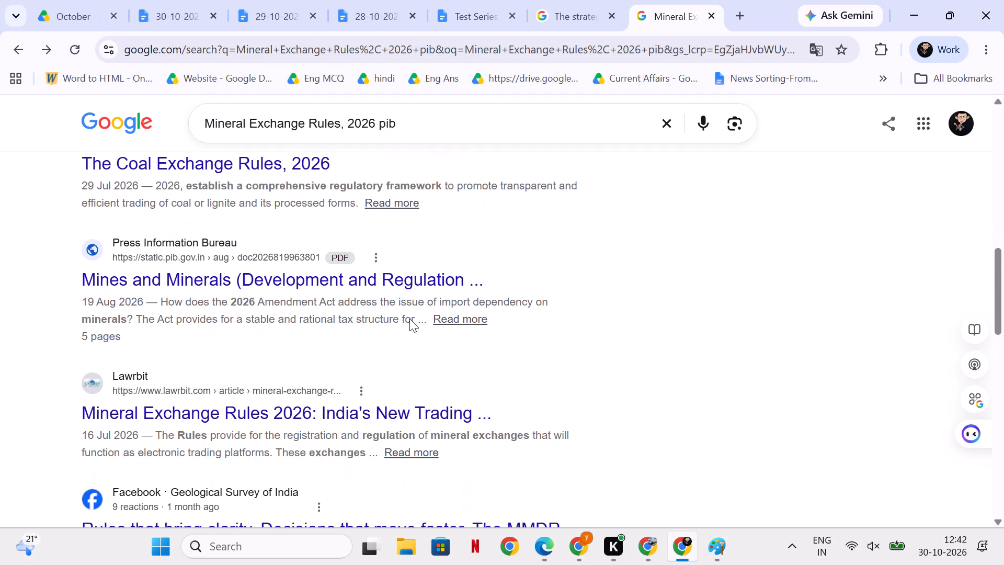
scroll(409, 319, "down", 1)
left_click(270, 287)
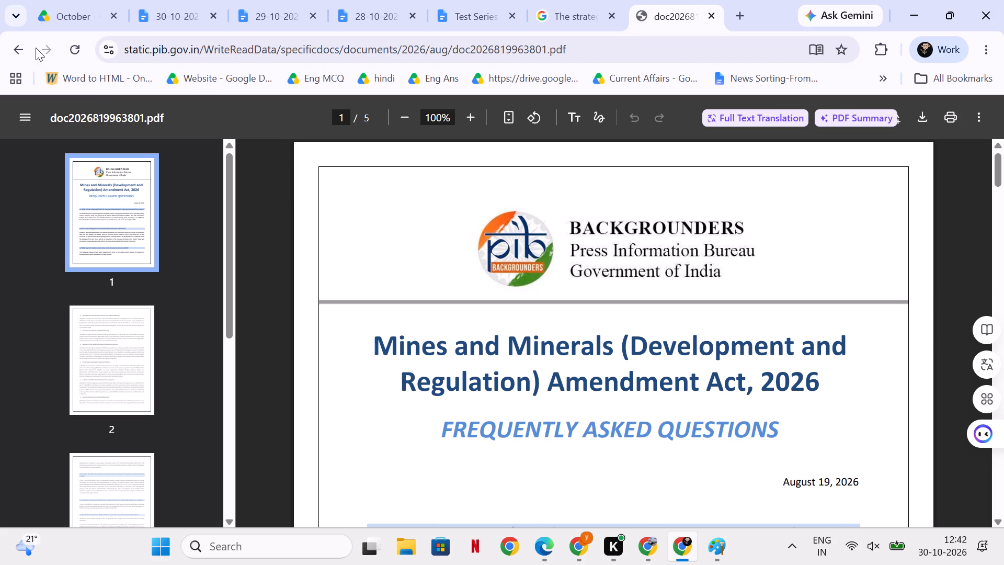
left_click(12, 48)
scroll(261, 314, "down", 2)
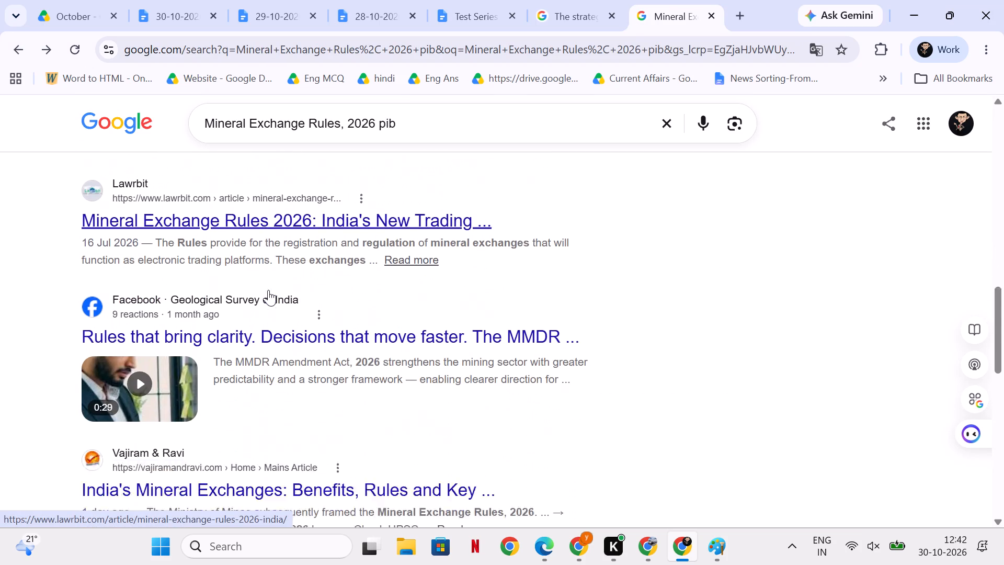
scroll(268, 290, "down", 2)
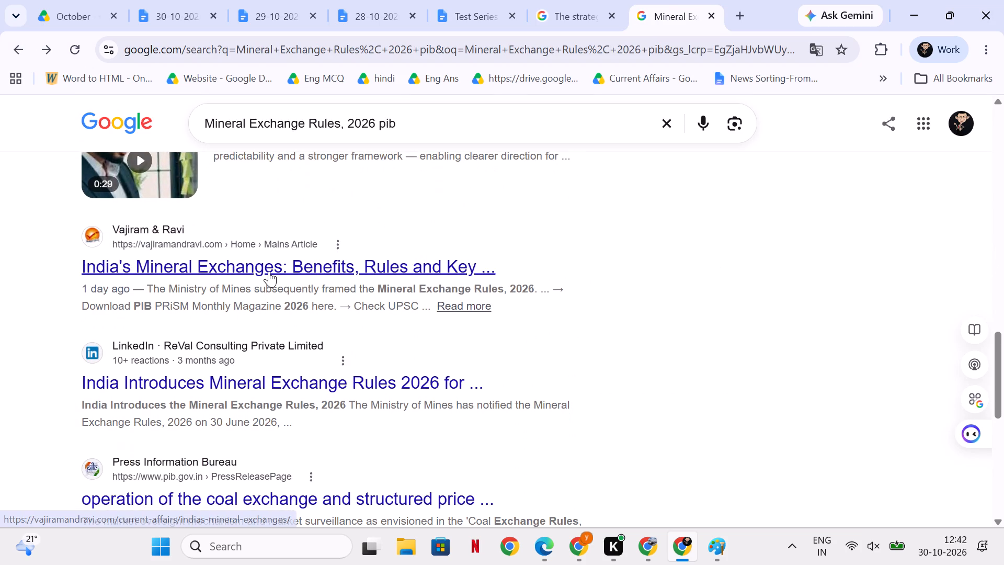
scroll(269, 271, "down", 1)
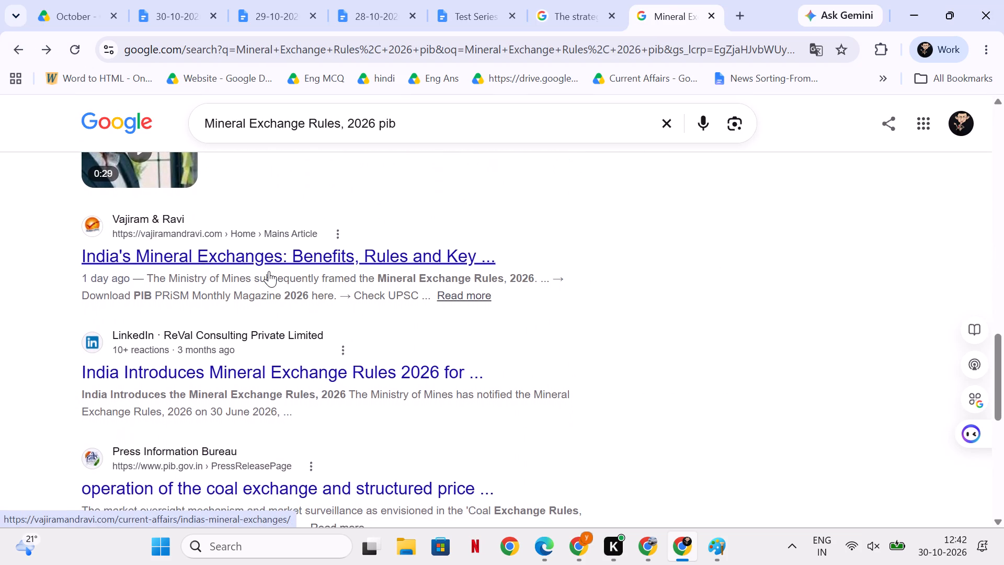
scroll(269, 271, "down", 1)
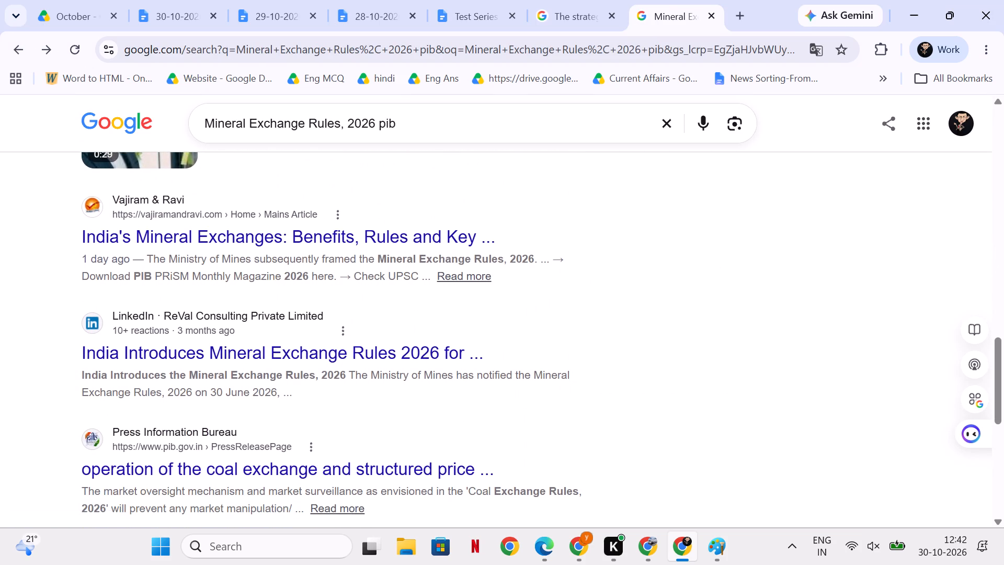
Copy "Mineral Exchange Rules, 2026" from the Vajiram & Ravi result and search the web for that phrase alone.
left_click_drag(376, 261, 534, 261)
key("ctrl+c")
left_click(423, 42)
key("ctrl+v")
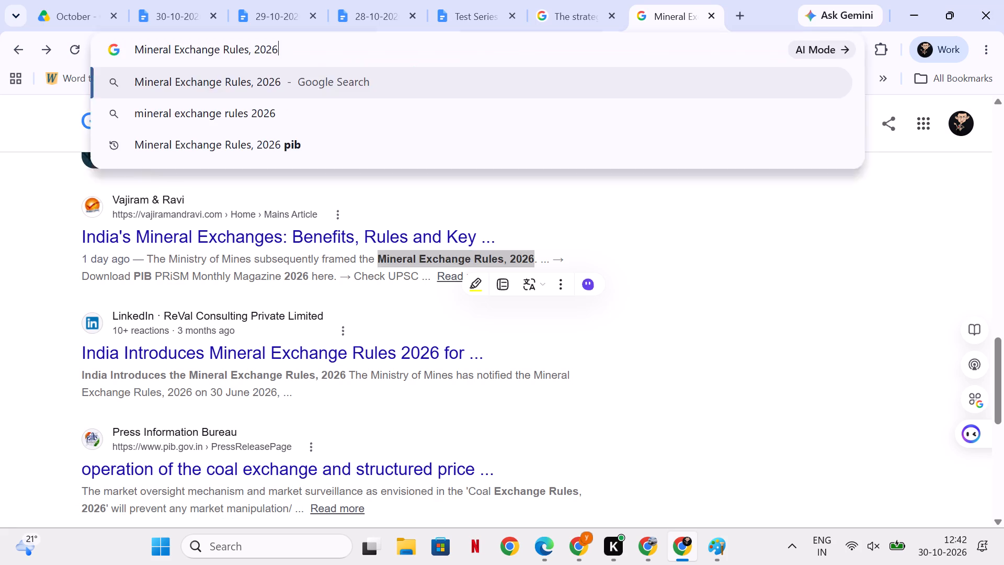
key("Return")
Open the Ministry of Mines webportal rules result, look for Rules and Regulations under Acts and Policies, and return to the search results.
scroll(373, 95, "down", 1)
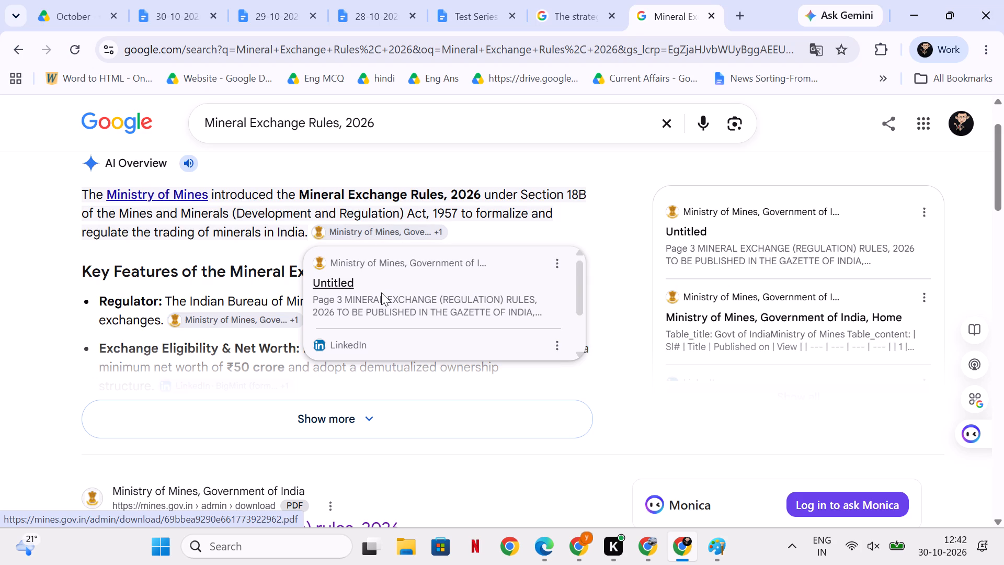
scroll(381, 292, "down", 1)
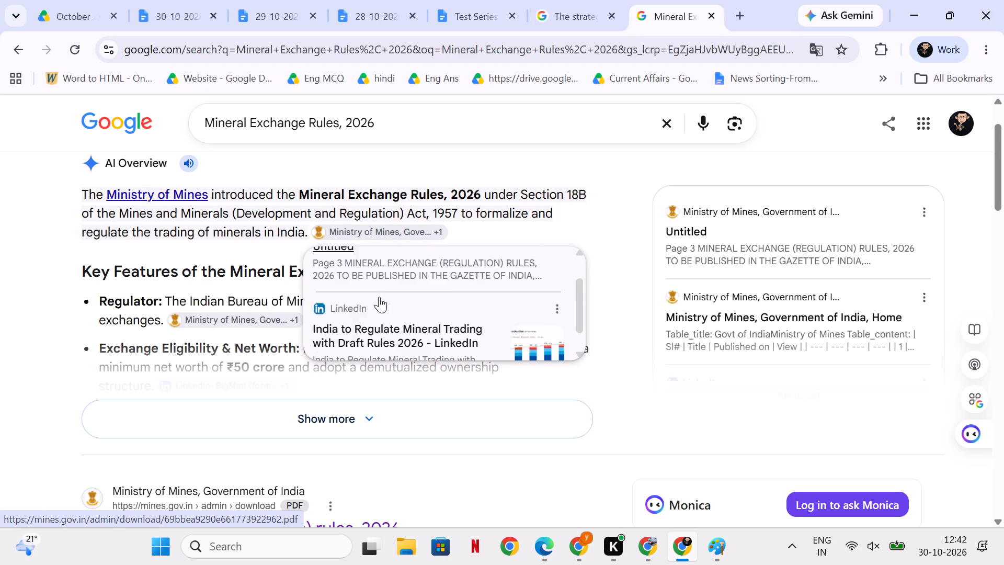
scroll(379, 297, "down", 1)
scroll(252, 341, "down", 1)
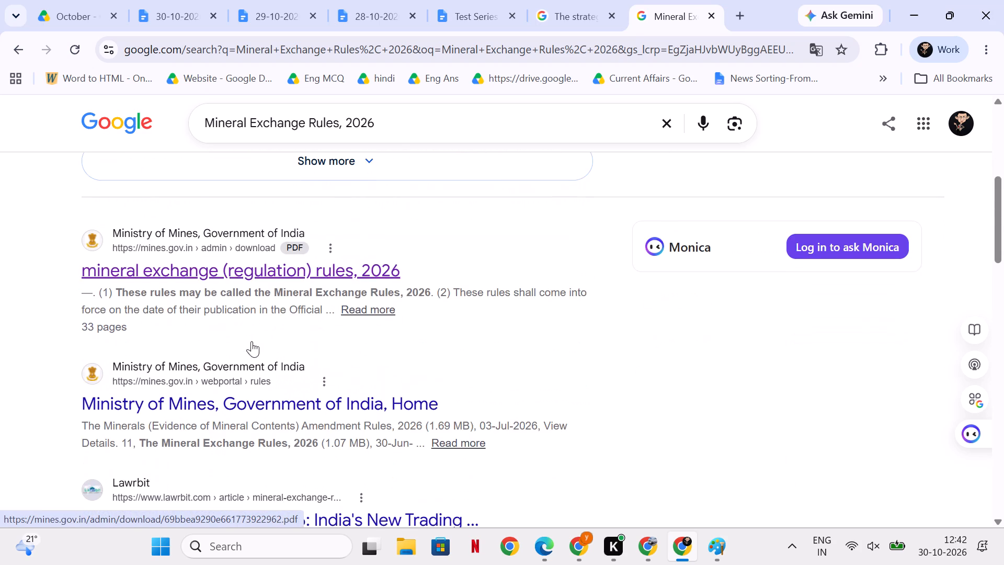
scroll(252, 341, "down", 2)
left_click(245, 361)
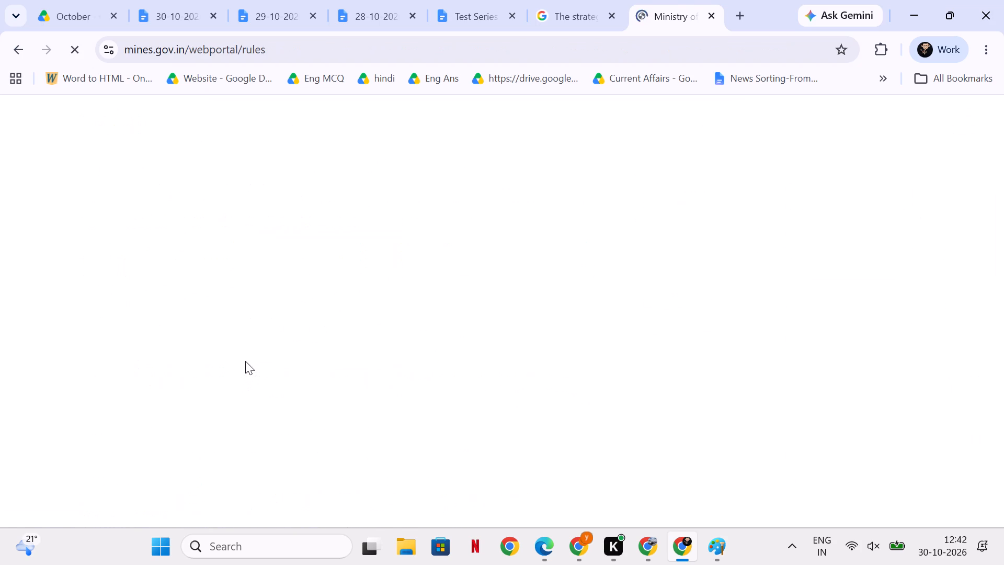
scroll(429, 252, "down", 1)
left_click(472, 214)
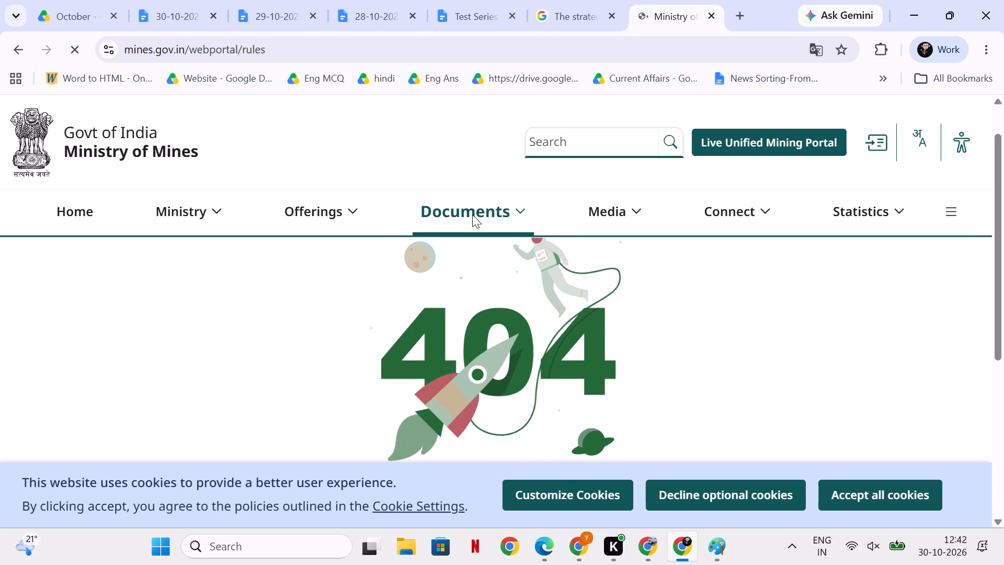
left_click(511, 191)
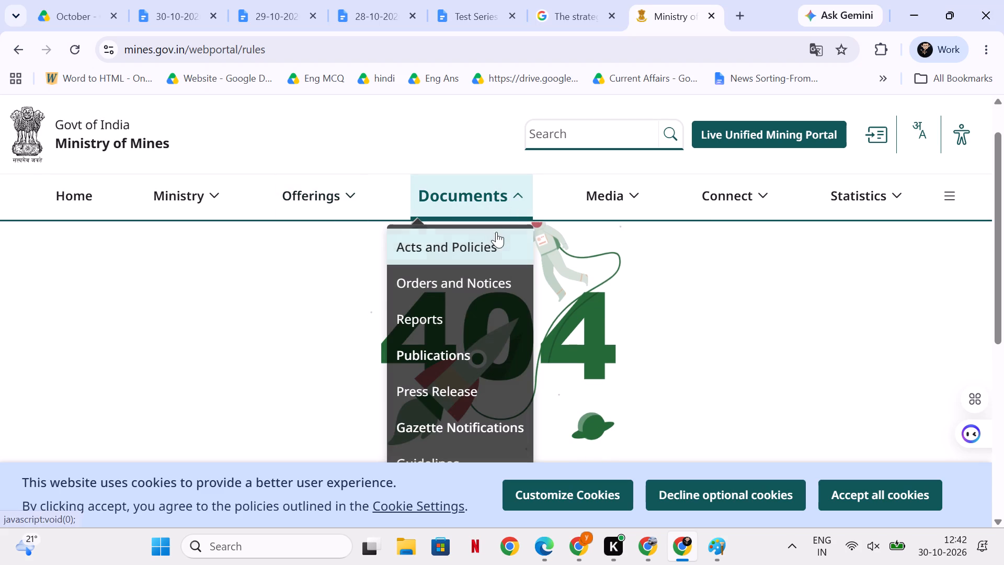
left_click(496, 247)
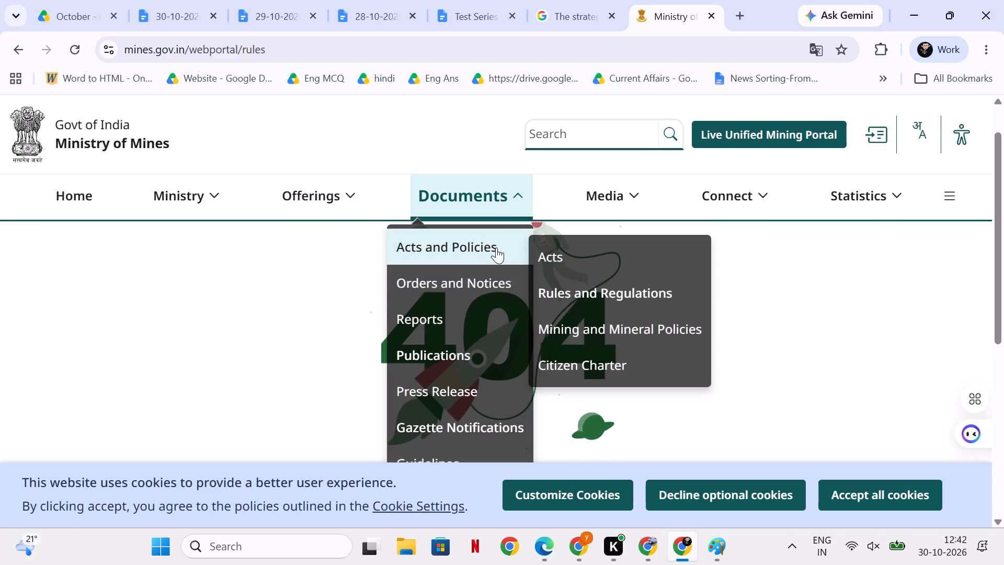
left_click(597, 286)
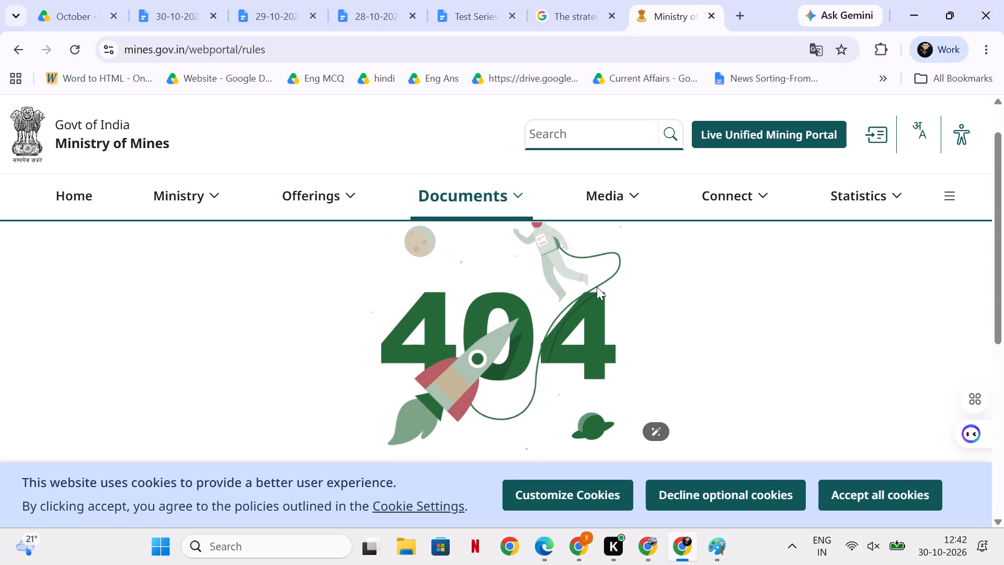
scroll(595, 286, "down", 5)
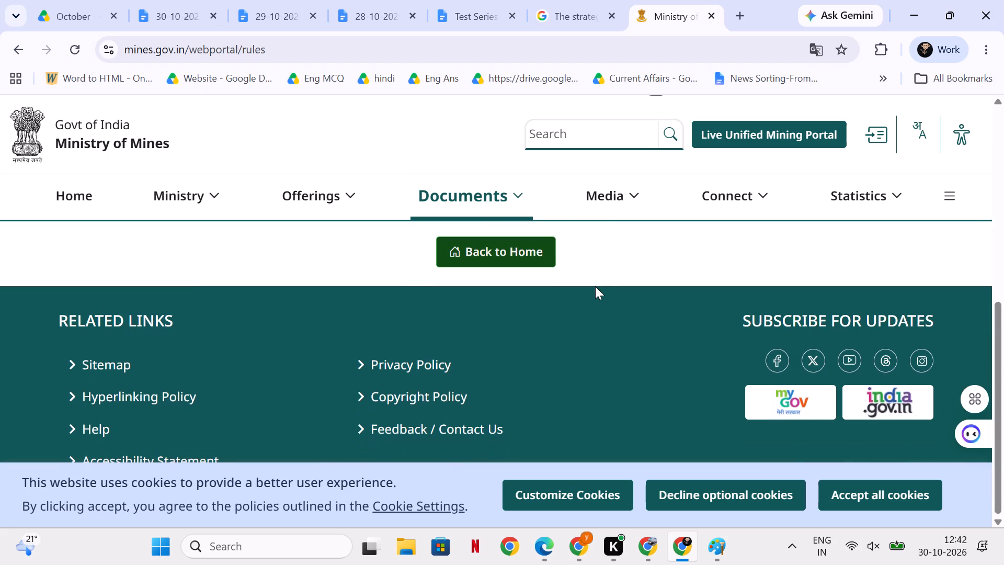
scroll(595, 286, "down", 1)
left_click(18, 52)
Look through the remaining "Mineral Exchange Rules, 2026" search results down to the end of the page.
scroll(272, 331, "down", 1)
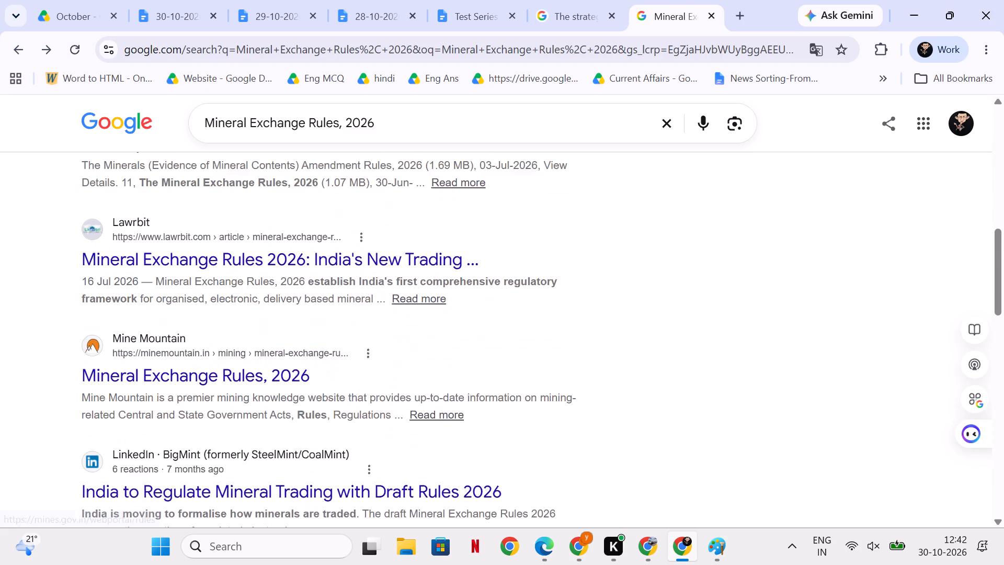
scroll(272, 332, "down", 5)
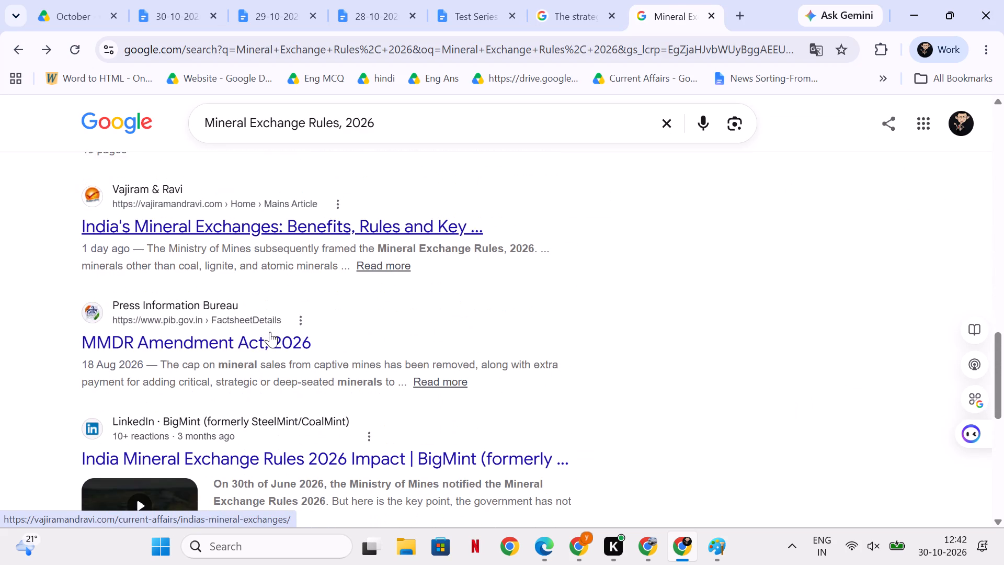
scroll(270, 332, "down", 1)
scroll(252, 242, "down", 2)
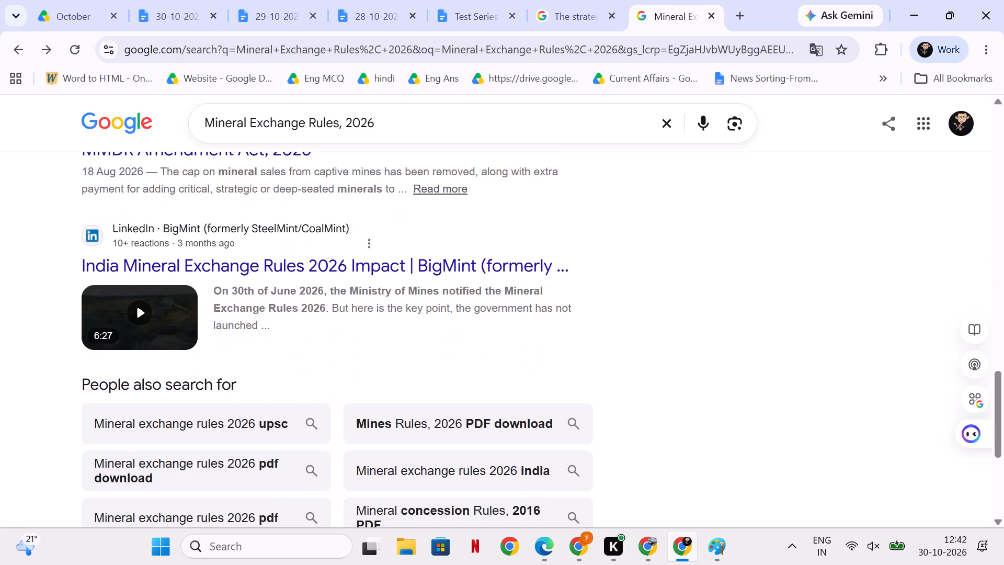
scroll(252, 242, "down", 5)
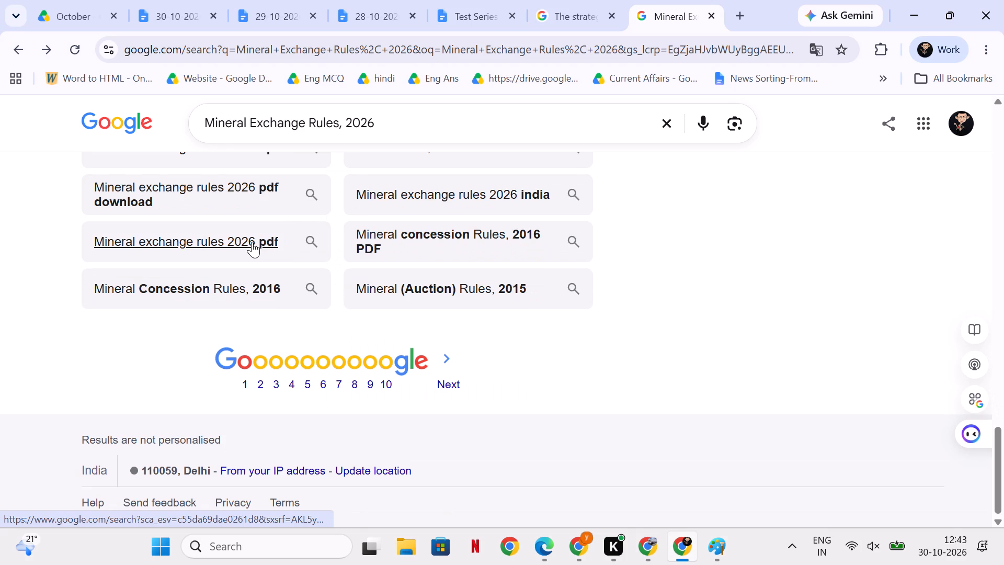
In the 30-10-2026 document, reply "please provide a source" to the reviewer comment "can we give them in a box".
left_click(155, 0)
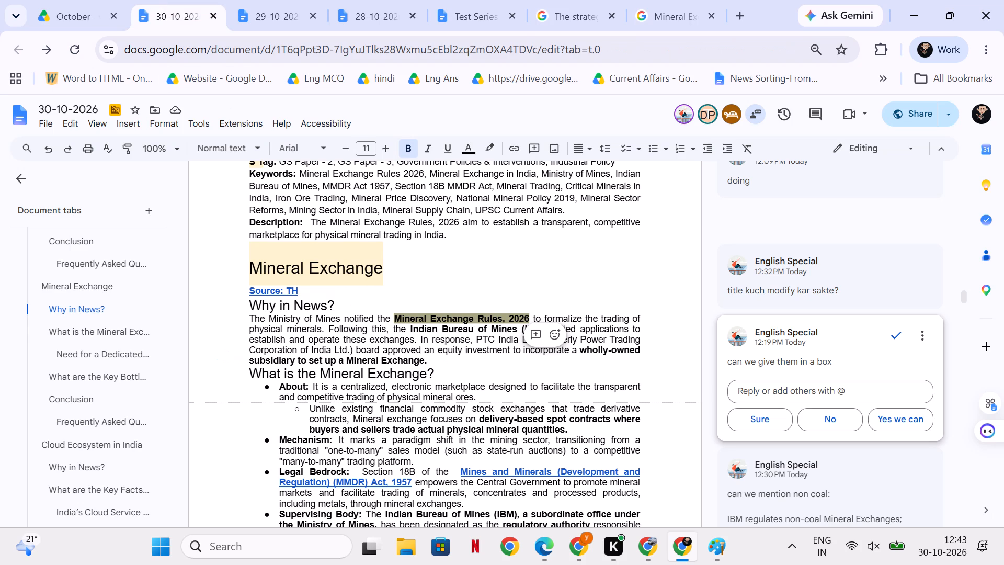
left_click(776, 389)
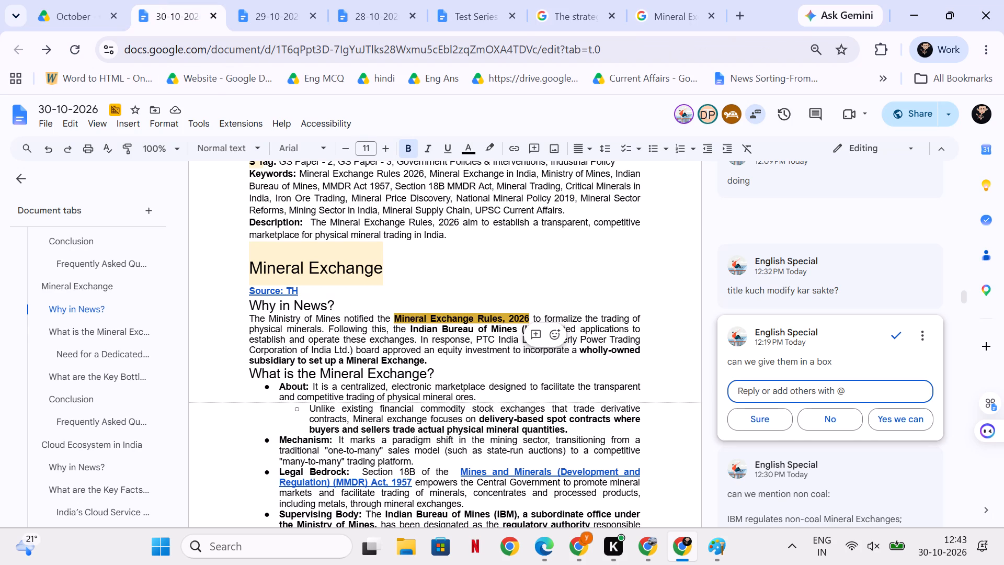
type("please")
key("space")
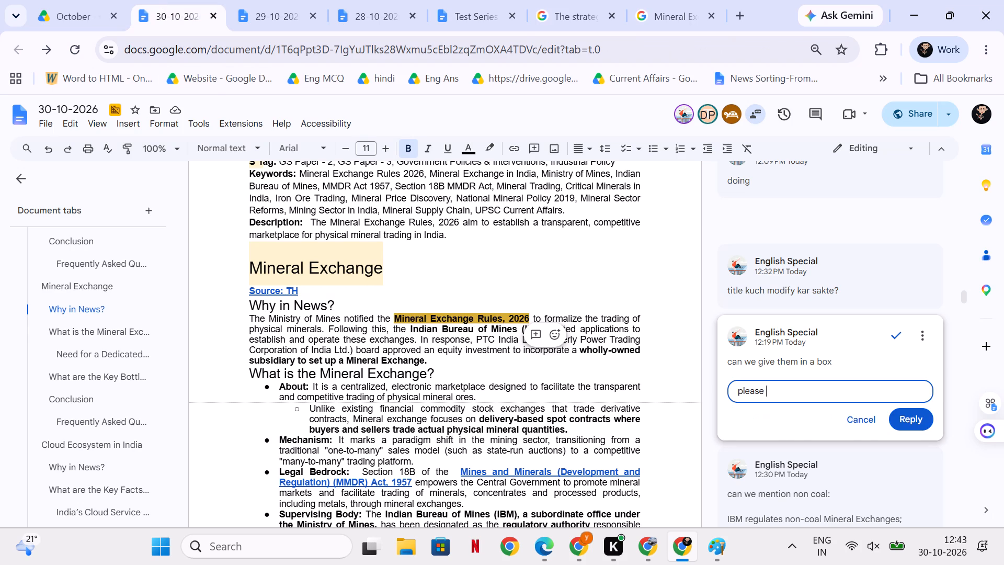
type("provied a source")
left_click(894, 417)
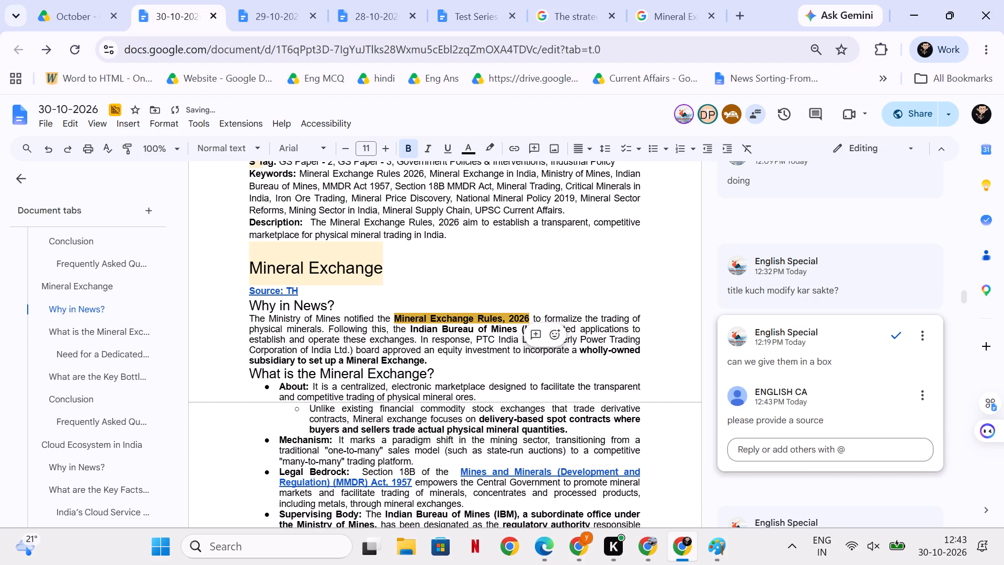
Review the Mineral Exchange article from Why in News onward and check the comment thread about mentioning non-coal minerals.
triple_click(286, 274)
left_click_drag(247, 307, 276, 314)
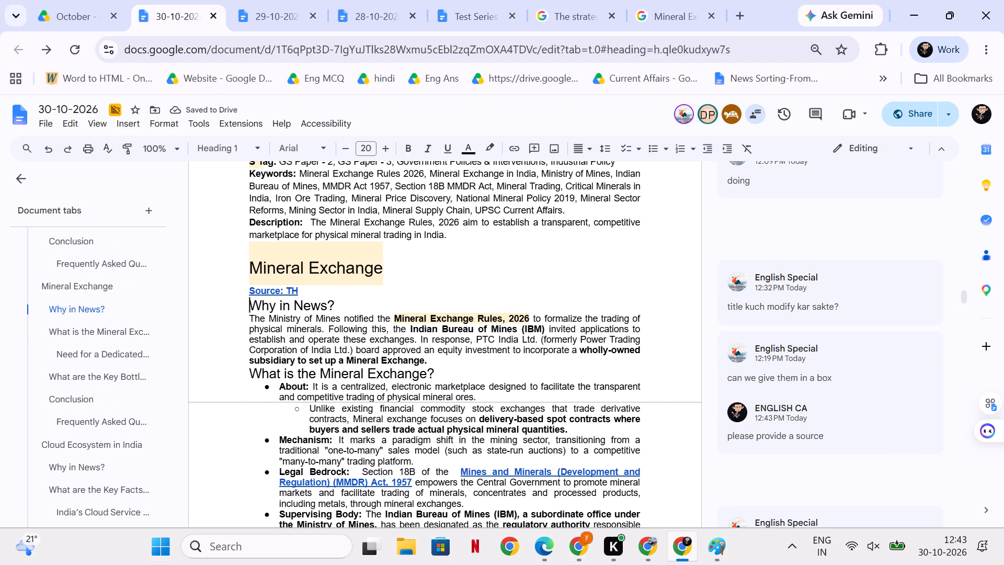
left_click_drag(276, 314, 441, 397)
scroll(402, 399, "down", 1)
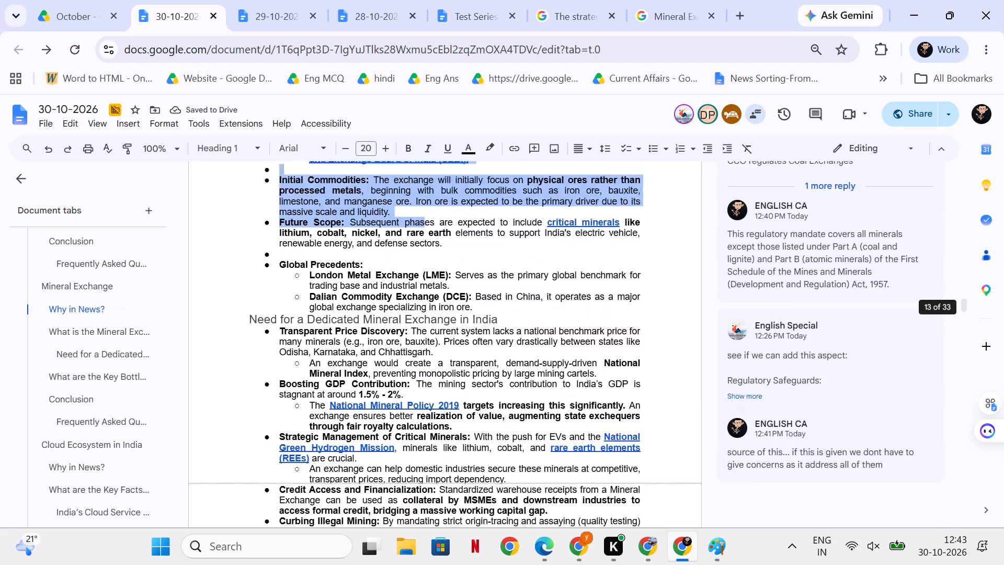
left_click_drag(441, 397, 450, 398)
scroll(441, 397, "down", 2)
left_click(765, 319)
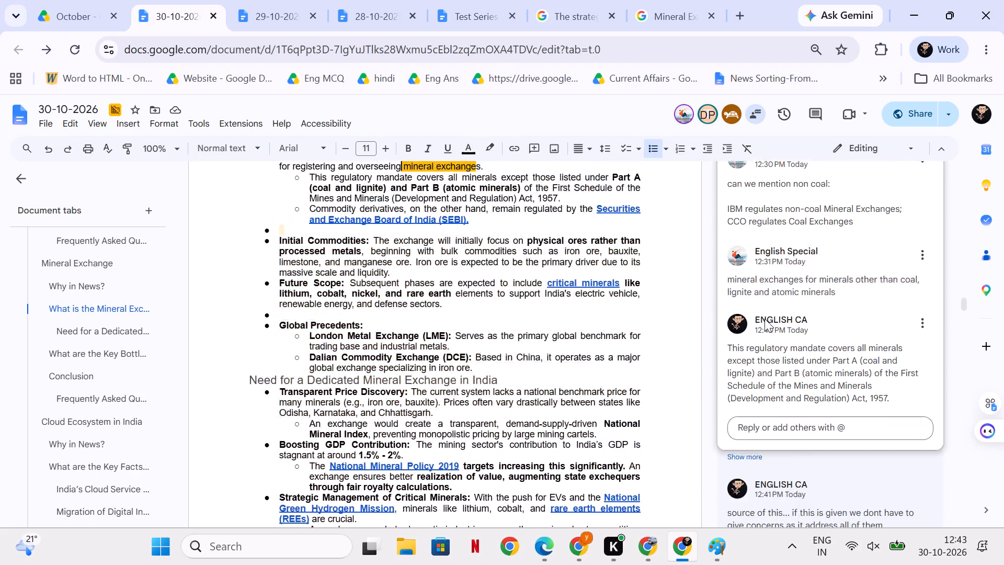
scroll(765, 414, "down", 1)
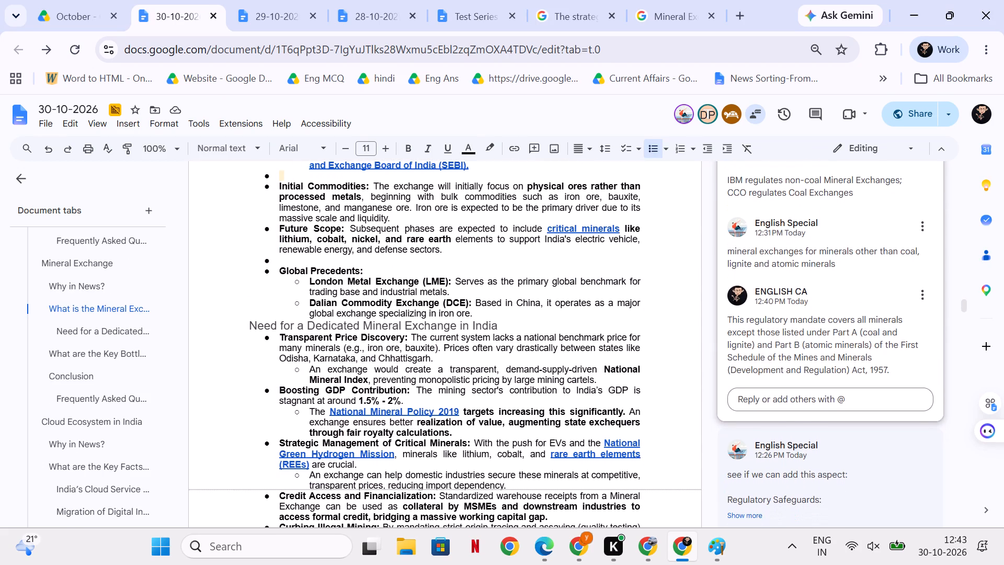
scroll(442, 182, "down", 1)
Delete the empty bullet between the Future Scope and Global Precedents points.
left_click(389, 261)
scroll(393, 266, "down", 1)
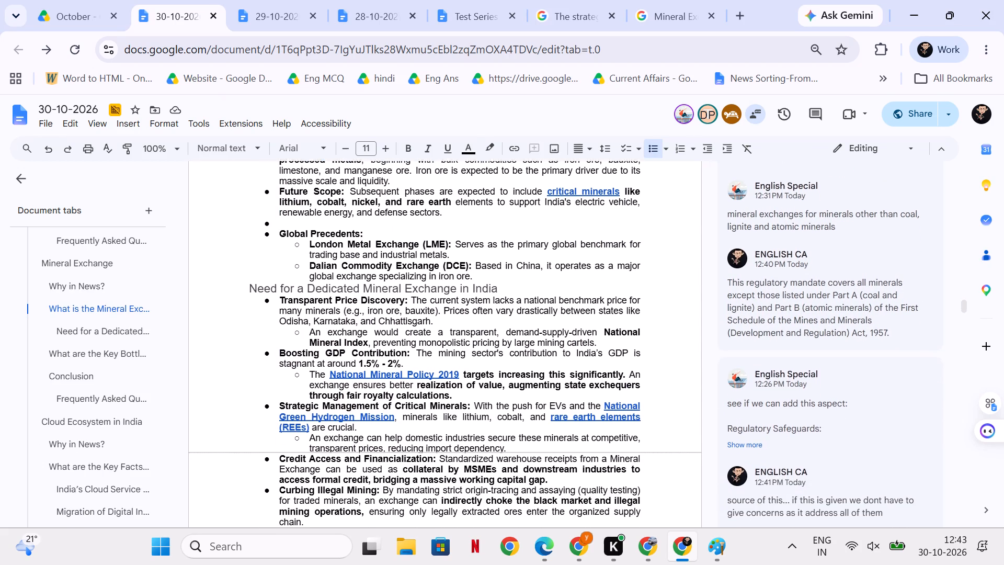
scroll(599, 300, "down", 1)
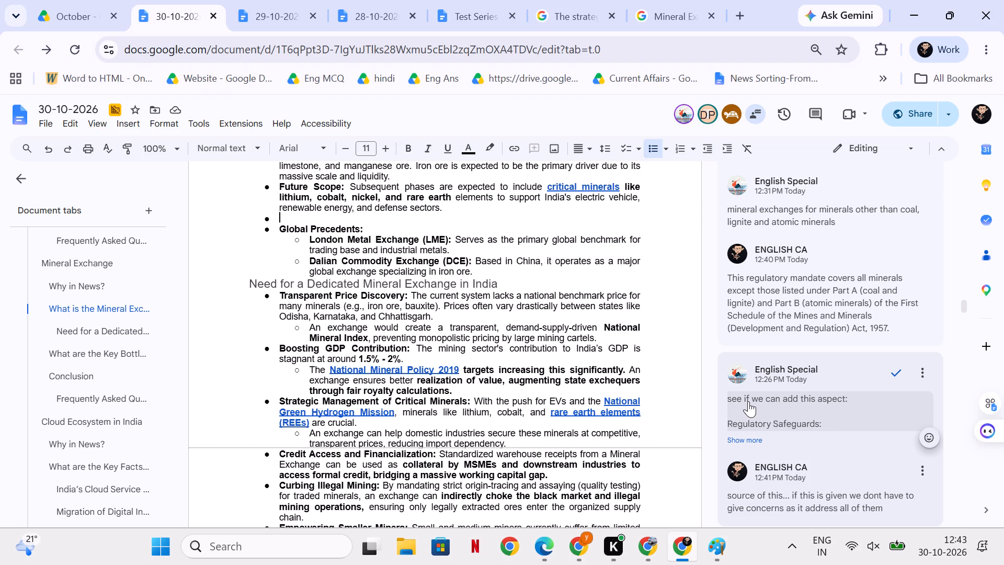
key("BackSpace")
key("BackSpace")
key("BackSpace")
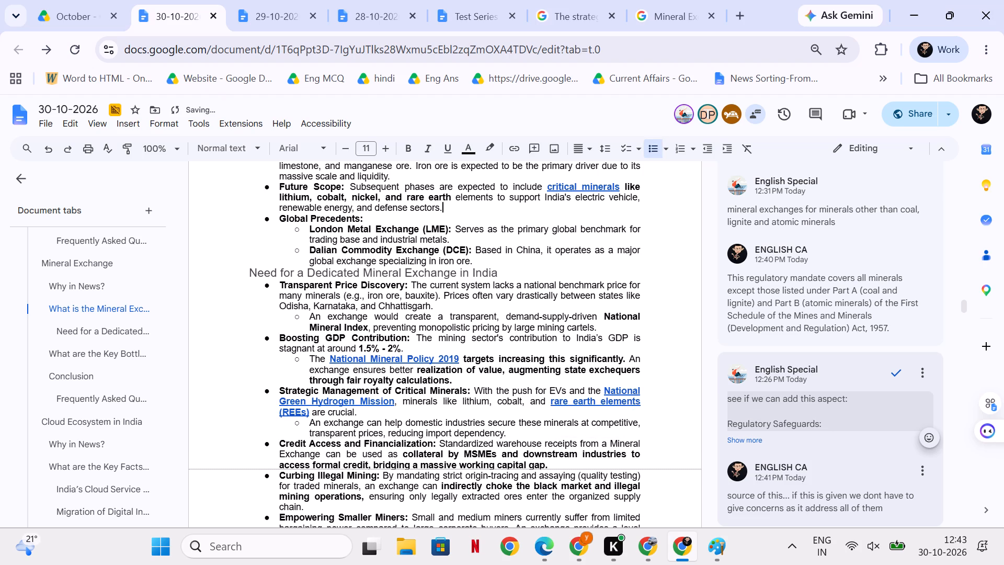
scroll(748, 401, "down", 5)
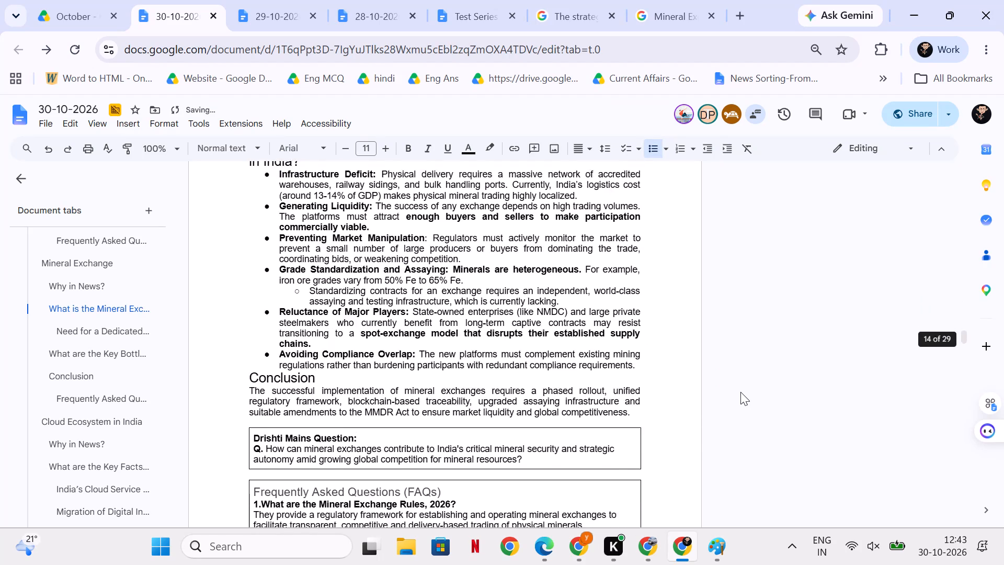